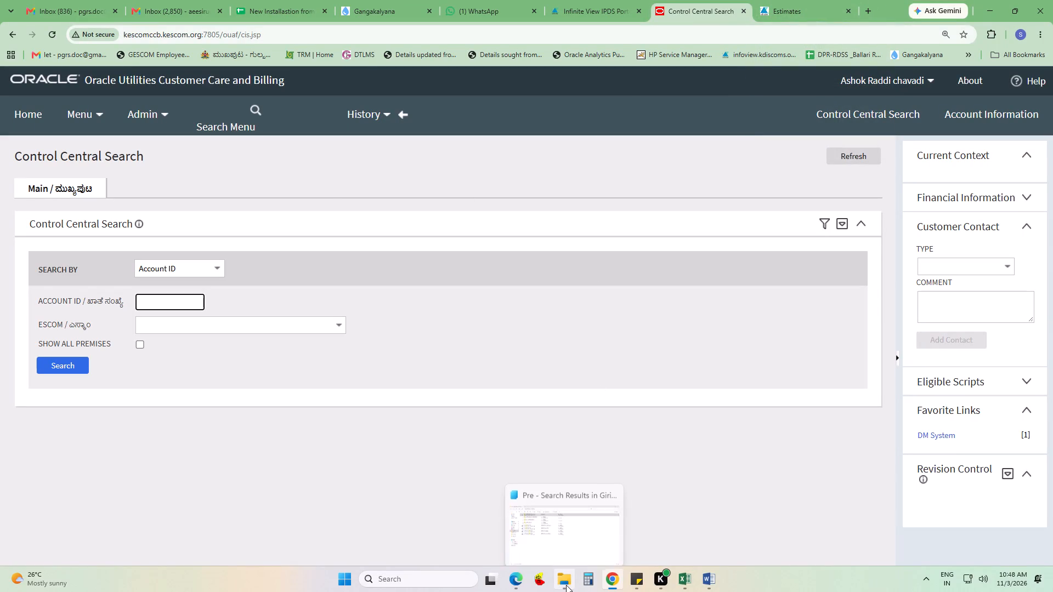
# Open the kannada cl document from the Kannada CL folder inside Girireddy on Local Disk (D:).
pyautogui.click(555, 531)
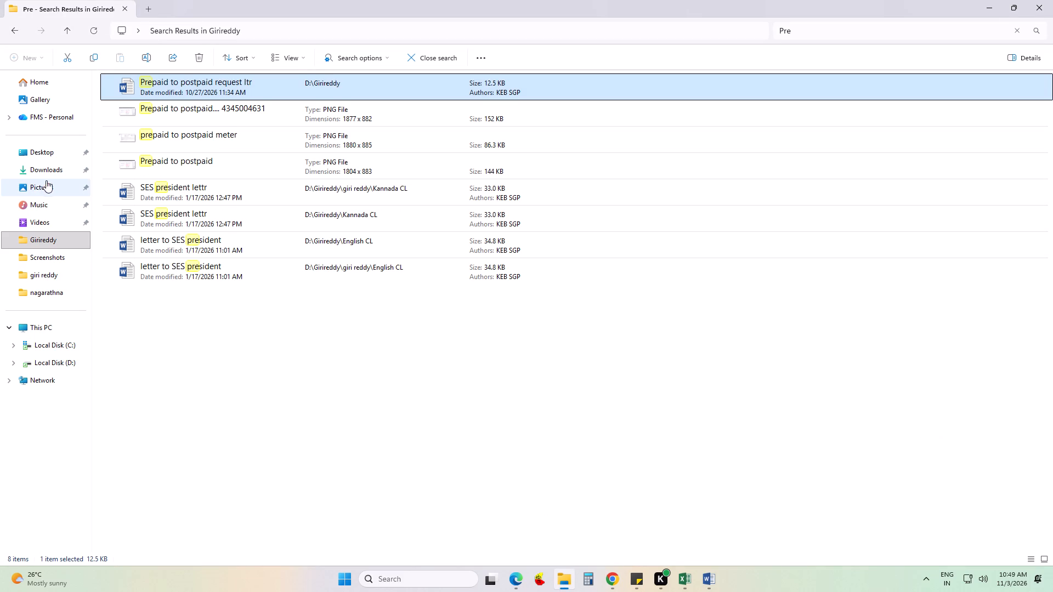
pyautogui.click(49, 171)
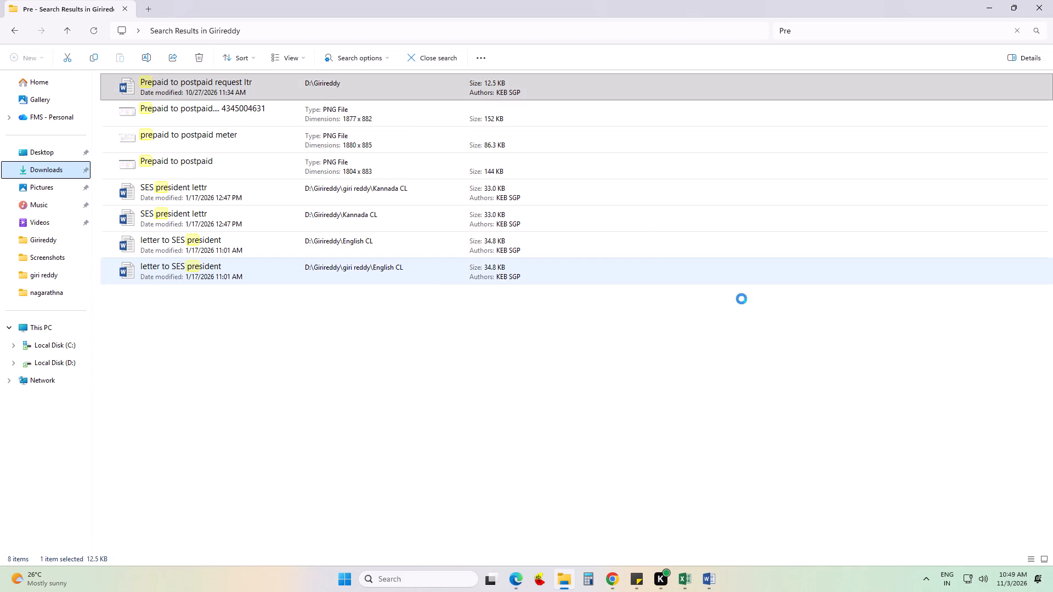
pyautogui.click(53, 239)
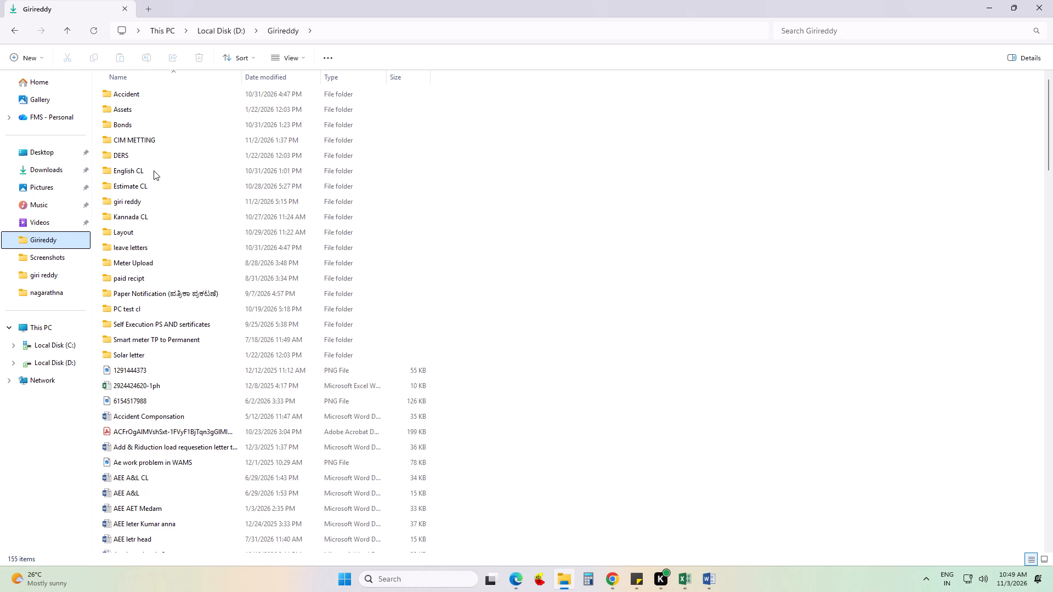
pyautogui.doubleClick(147, 219)
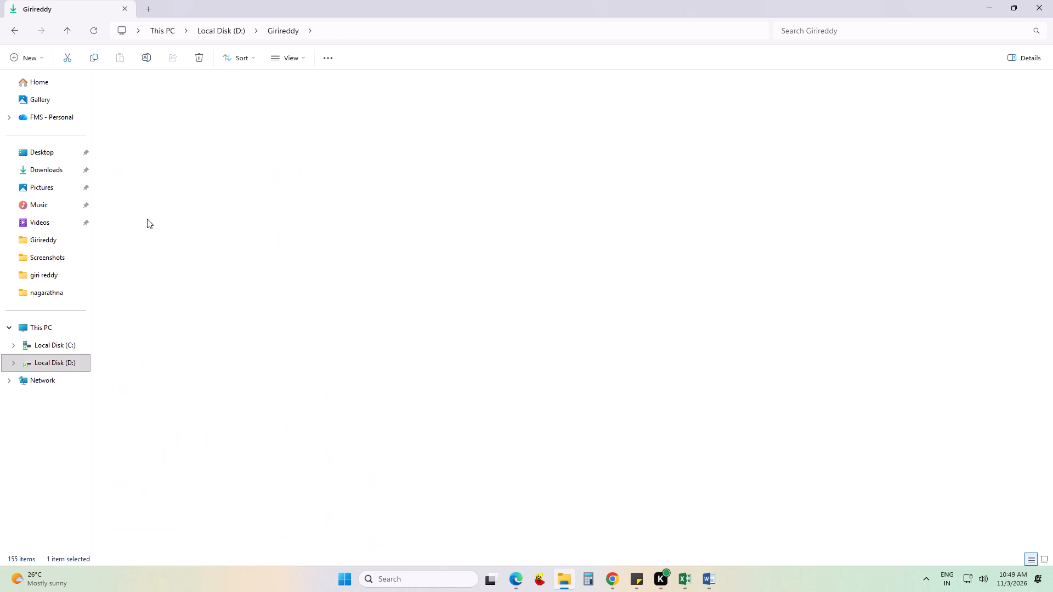
pyautogui.doubleClick(146, 153)
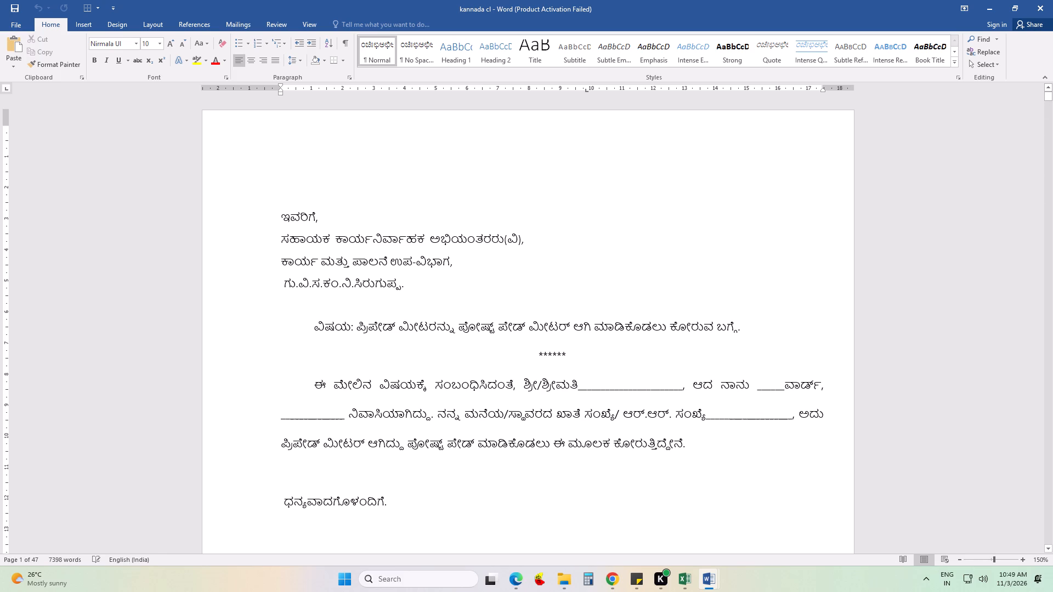
# Look through the first letters of the document to find one suitable as the basis for a new letter.
pyautogui.scroll(-4, 568, 371)
pyautogui.scroll(3, 568, 373)
pyautogui.scroll(-1, 568, 373)
pyautogui.scroll(3, 568, 373)
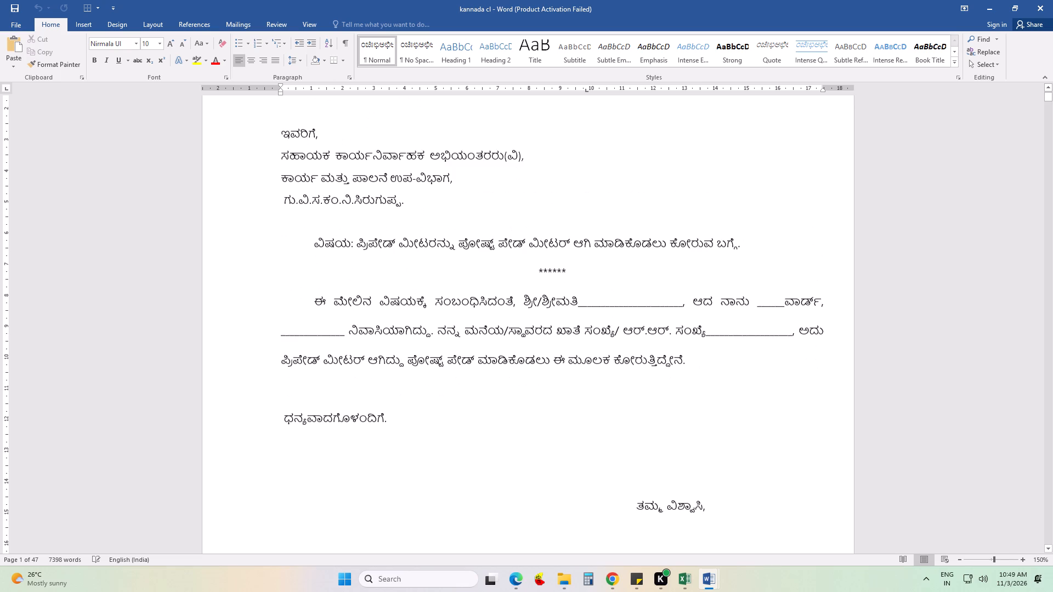
pyautogui.scroll(-8, 569, 373)
pyautogui.scroll(-7, 613, 386)
pyautogui.scroll(2, 620, 386)
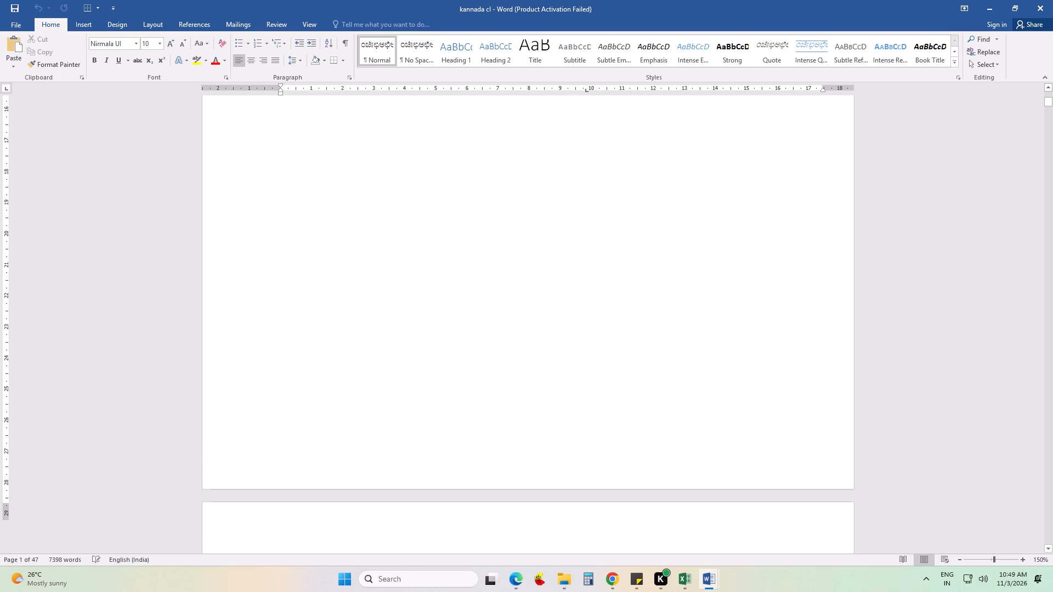
pyautogui.scroll(13, 620, 386)
pyautogui.scroll(-1, 633, 374)
pyautogui.scroll(1, 633, 374)
pyautogui.scroll(-1, 633, 374)
pyautogui.scroll(6, 633, 374)
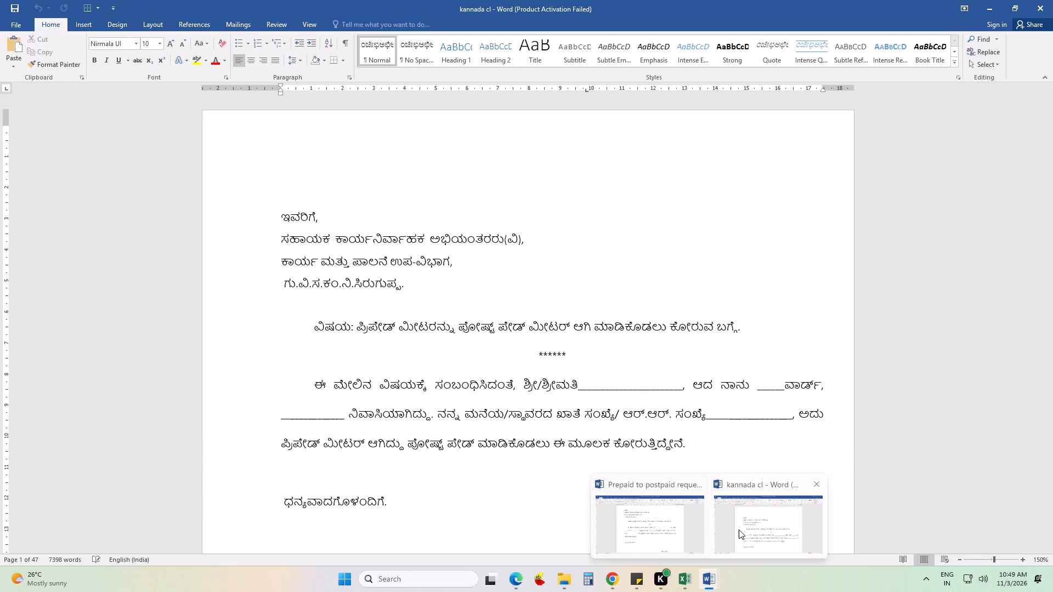
pyautogui.click(739, 530)
pyautogui.scroll(3, 604, 421)
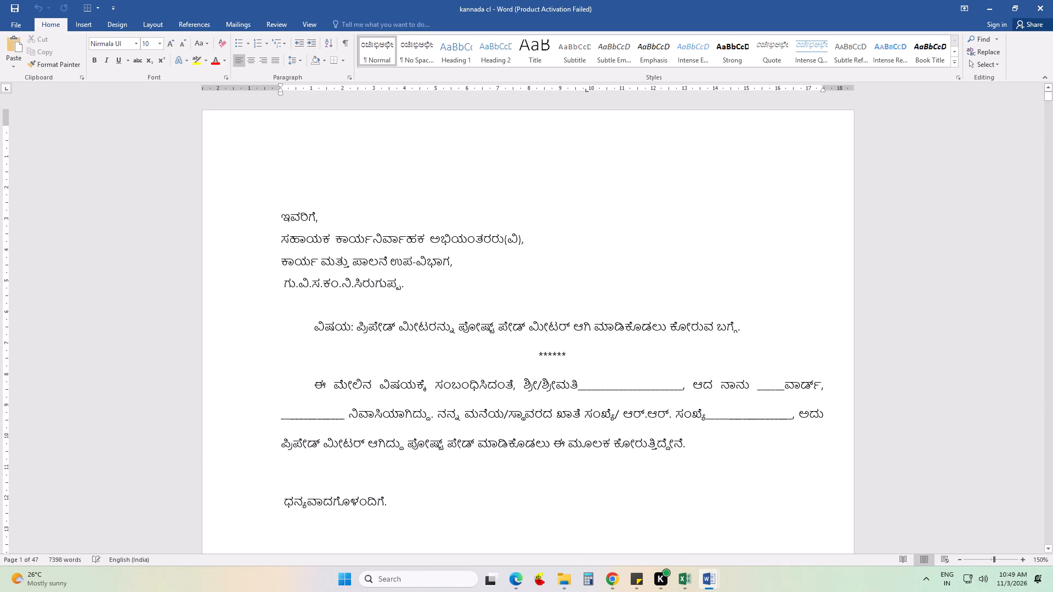
pyautogui.scroll(-10, 547, 221)
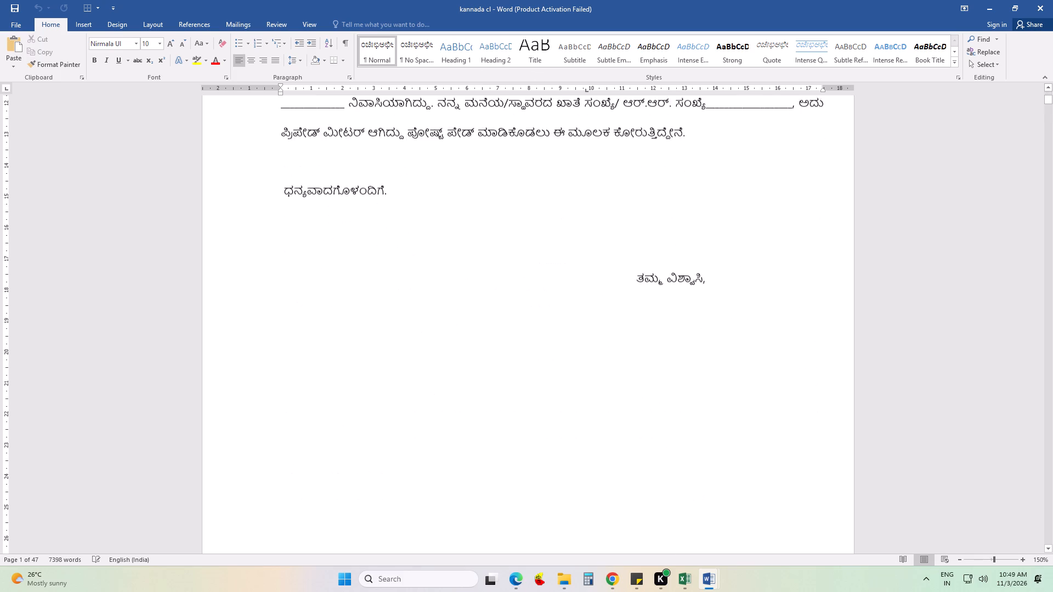
pyautogui.scroll(-16, 568, 223)
pyautogui.scroll(-6, 568, 223)
pyautogui.scroll(-5, 573, 306)
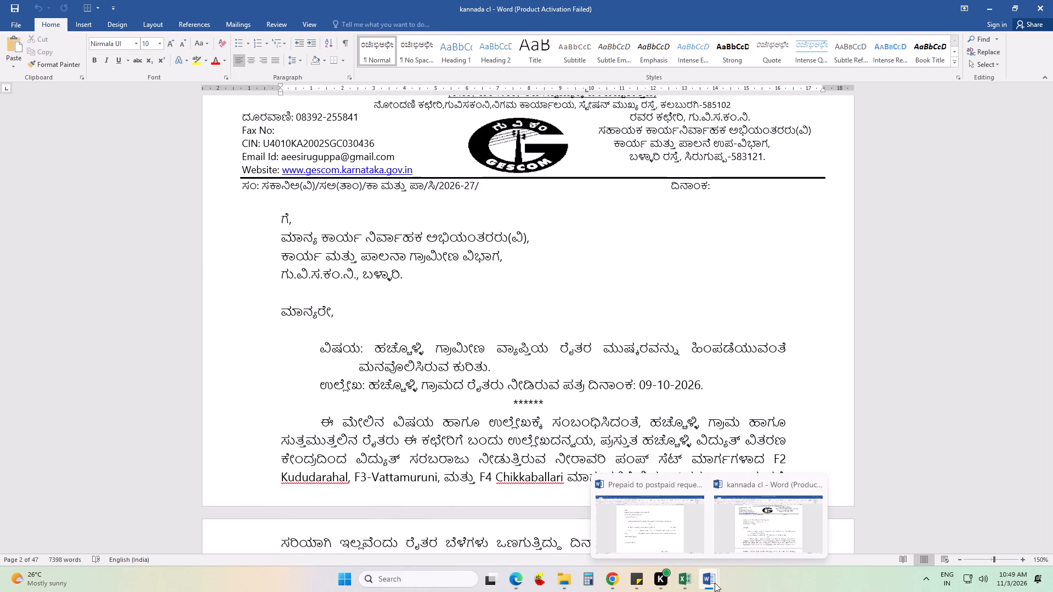
pyautogui.click(769, 531)
pyautogui.scroll(7, 589, 390)
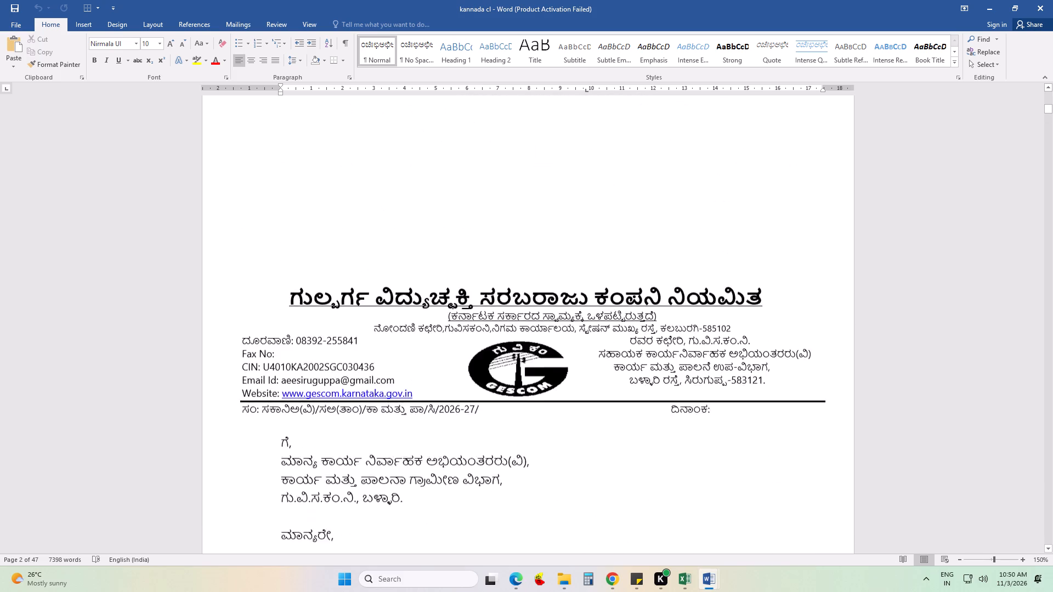
pyautogui.scroll(9, 589, 390)
pyautogui.scroll(-1, 589, 390)
pyautogui.scroll(20, 589, 390)
pyautogui.scroll(6, 589, 390)
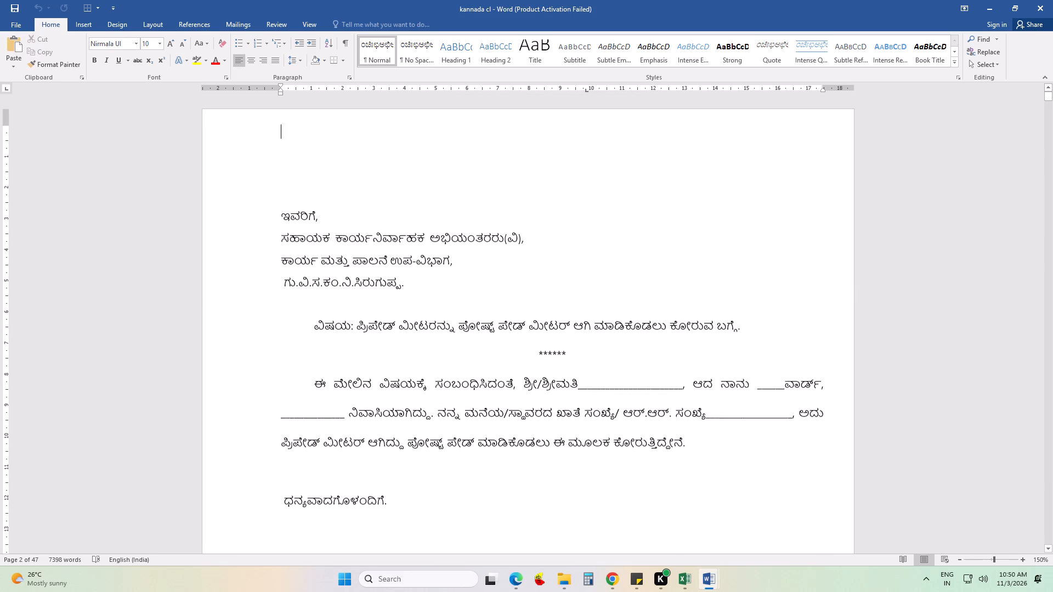
# Delete the blank lines above the GESCOM letterhead at the start of the ಹಚ್ಚೊಳ್ಳಿ farmers' strike letter on page 2.
pyautogui.scroll(-17, 562, 384)
pyautogui.scroll(1, 562, 394)
pyautogui.scroll(-3, 562, 394)
pyautogui.click(338, 353)
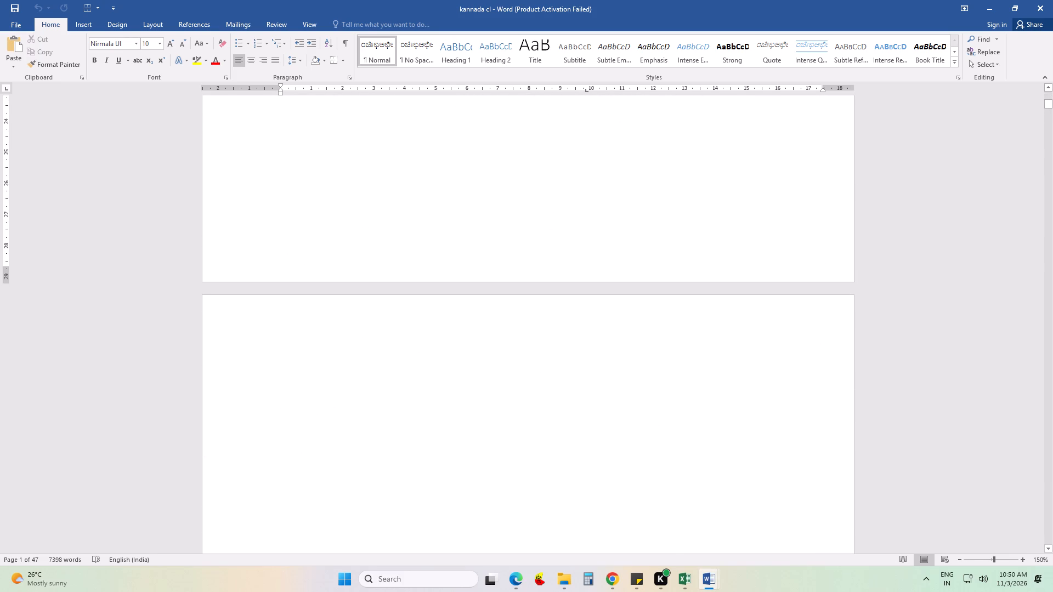
pyautogui.scroll(-4, 405, 380)
pyautogui.hotkey('ctrl', 'Delete')
pyautogui.hotkey('ctrl', 'Delete')
pyautogui.hotkey('ctrl', 'Delete')
pyautogui.hotkey('ctrl', 'Delete')
pyautogui.hotkey('ctrl', 'Delete')
pyautogui.hotkey('ctrl', 'Delete')
pyautogui.hotkey('ctrl', 'Delete')
pyautogui.hotkey('ctrl', 'Delete')
pyautogui.hotkey('ctrl', 'Delete')
pyautogui.hotkey('ctrl', 'Delete')
pyautogui.hotkey('ctrl', 'Delete')
pyautogui.hotkey('ctrl', 'Delete')
pyautogui.hotkey('ctrl', 'Delete')
pyautogui.hotkey('ctrl', 'Delete')
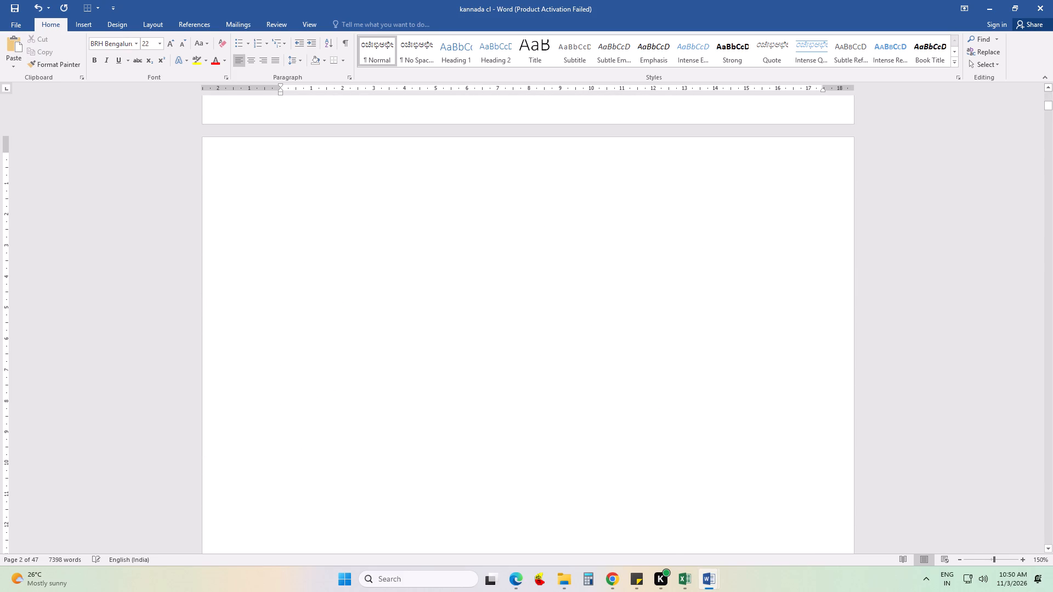
pyautogui.hotkey('ctrl', 'Delete')
pyautogui.hotkey('ctrl', 'Delete')
pyautogui.hotkey('ctrl', 'Delete')
pyautogui.hotkey('ctrl', 'Delete')
pyautogui.press('Up')
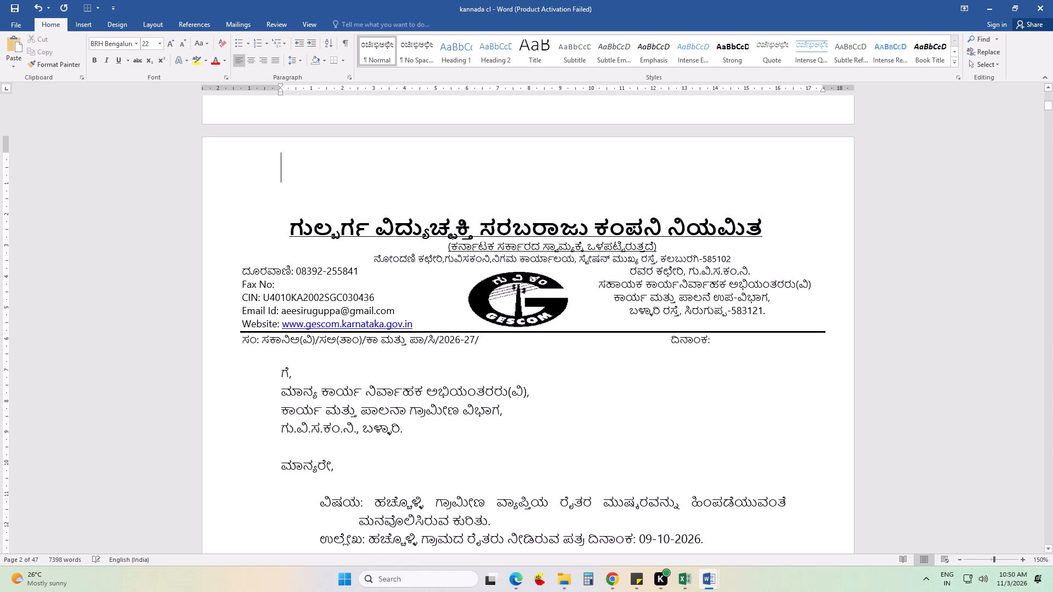
pyautogui.hotkey('ctrl', 'Delete')
pyautogui.hotkey('ctrl', 'Delete')
pyautogui.press('Up')
pyautogui.press('Down')
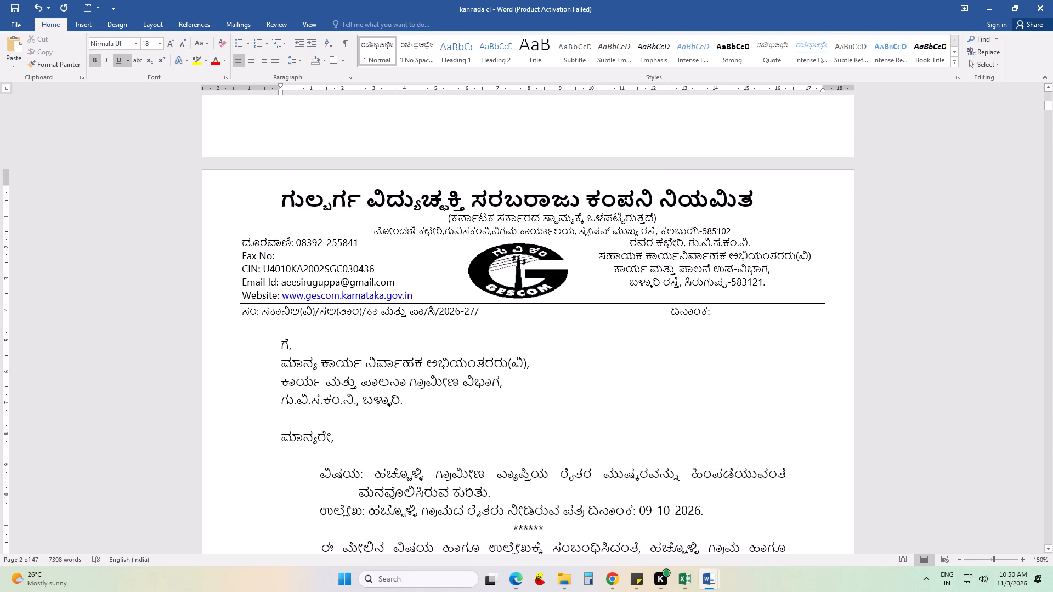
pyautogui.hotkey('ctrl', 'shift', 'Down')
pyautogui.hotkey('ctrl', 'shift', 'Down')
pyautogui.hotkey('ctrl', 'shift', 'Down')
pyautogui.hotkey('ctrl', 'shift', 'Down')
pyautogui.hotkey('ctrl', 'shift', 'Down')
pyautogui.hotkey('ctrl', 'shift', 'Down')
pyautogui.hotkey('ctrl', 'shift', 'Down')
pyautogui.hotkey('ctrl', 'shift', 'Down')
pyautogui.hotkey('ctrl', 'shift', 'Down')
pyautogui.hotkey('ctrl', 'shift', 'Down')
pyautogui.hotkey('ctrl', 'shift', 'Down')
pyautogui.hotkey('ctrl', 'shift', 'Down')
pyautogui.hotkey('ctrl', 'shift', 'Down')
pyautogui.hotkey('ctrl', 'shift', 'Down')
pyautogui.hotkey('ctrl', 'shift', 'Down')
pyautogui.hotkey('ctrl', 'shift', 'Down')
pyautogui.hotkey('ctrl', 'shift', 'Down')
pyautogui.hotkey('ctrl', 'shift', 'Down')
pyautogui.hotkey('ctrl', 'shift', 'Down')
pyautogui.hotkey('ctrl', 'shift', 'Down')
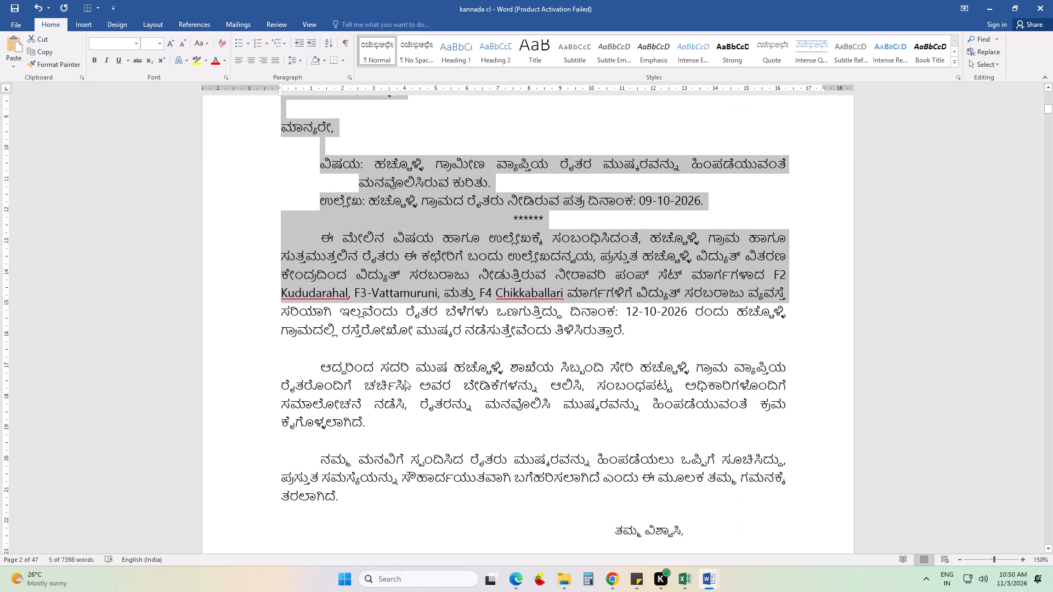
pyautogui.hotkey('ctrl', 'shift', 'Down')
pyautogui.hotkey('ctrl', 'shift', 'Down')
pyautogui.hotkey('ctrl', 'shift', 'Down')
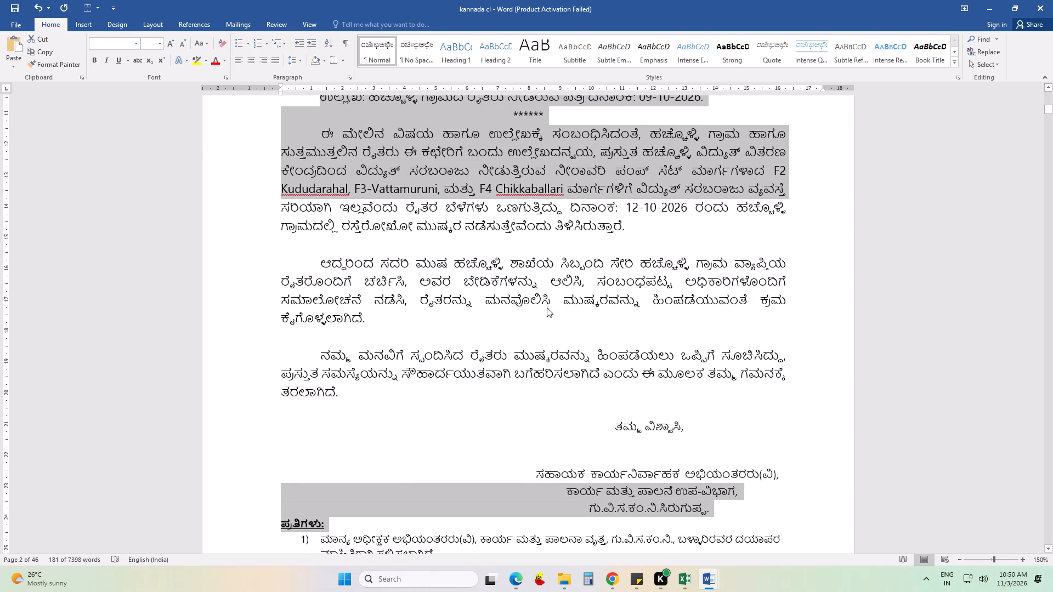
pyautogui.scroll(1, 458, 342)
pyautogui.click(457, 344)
# Copy the whole ಹಚ್ಚೊಳ್ಳಿ farmers' strike letter, from letterhead to copy list, and paste it at the very start of the document.
pyautogui.scroll(3, 330, 265)
pyautogui.scroll(-1, 329, 264)
pyautogui.scroll(5, 327, 263)
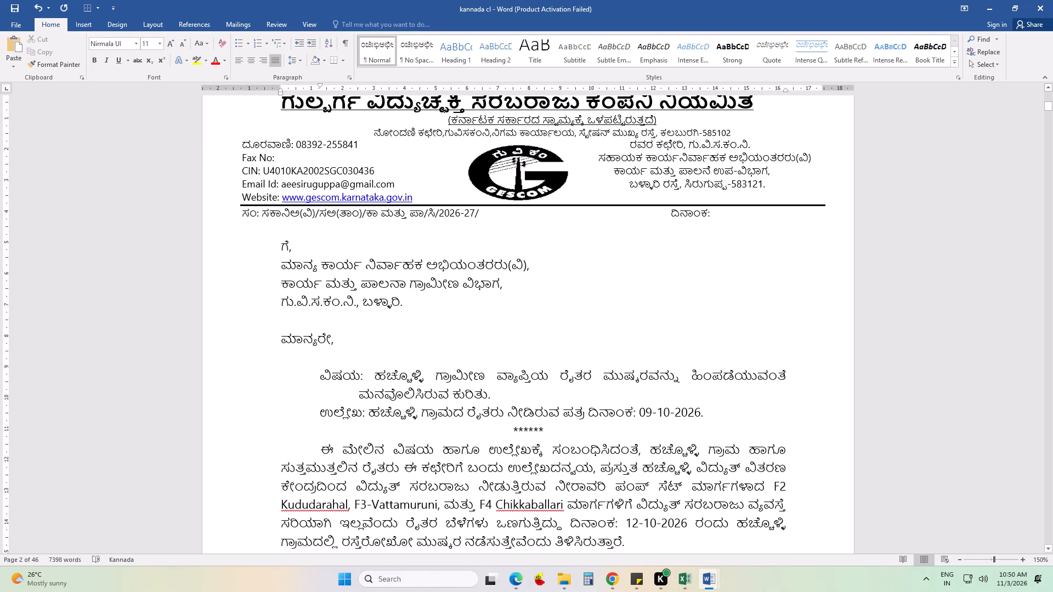
pyautogui.moveTo(274, 108); pyautogui.dragTo(278, 489)
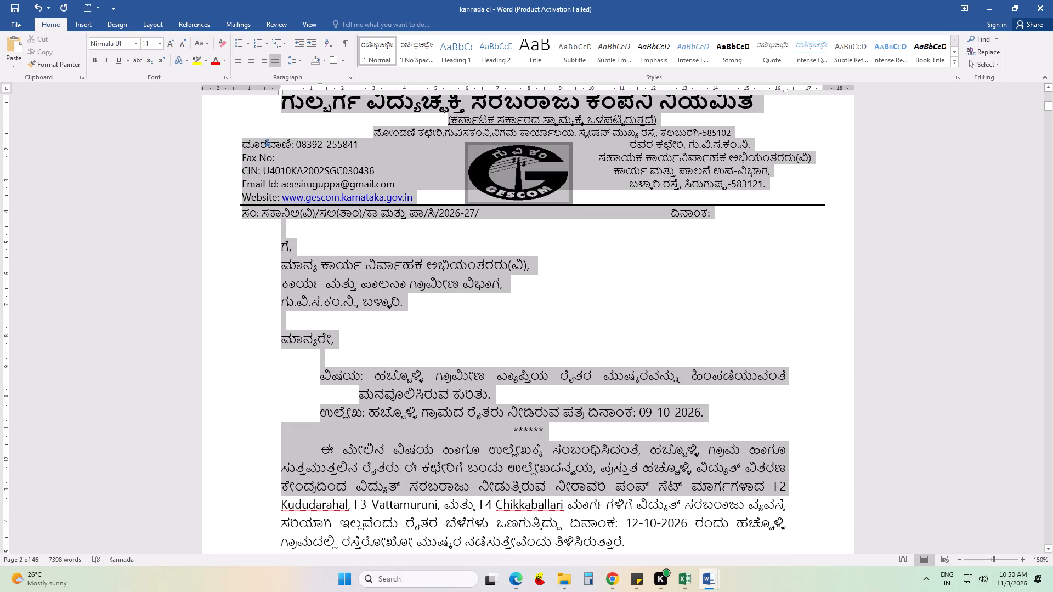
pyautogui.moveTo(278, 489); pyautogui.dragTo(341, 464)
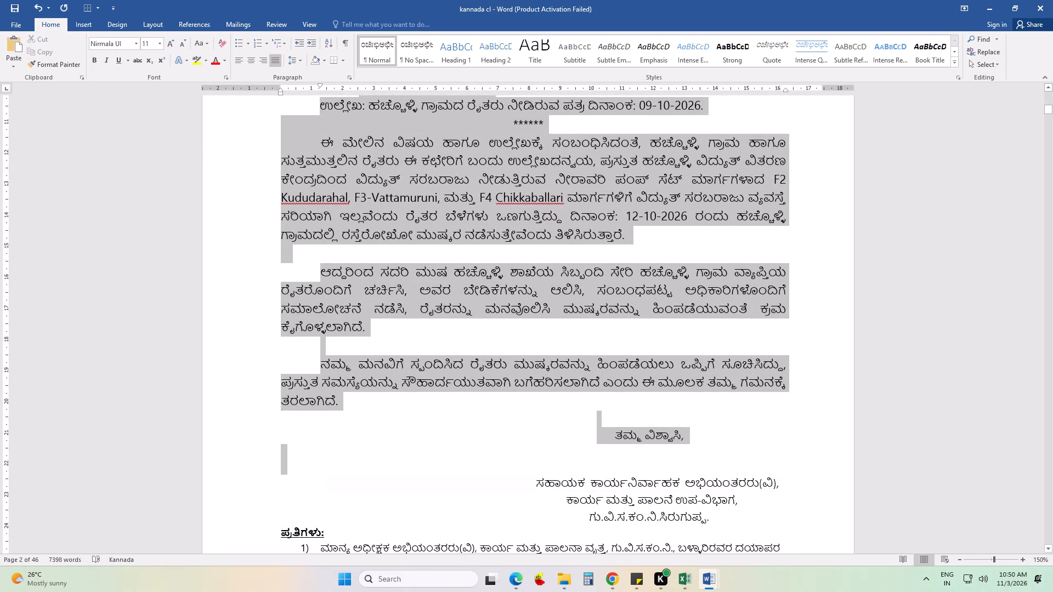
pyautogui.moveTo(341, 464); pyautogui.dragTo(366, 519)
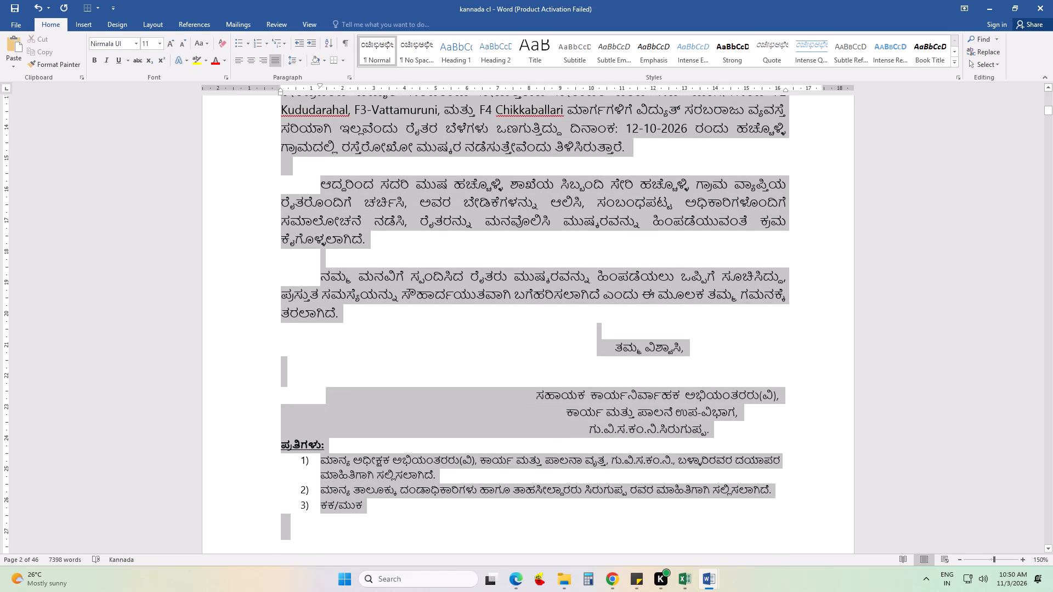
pyautogui.hotkey('ctrl', 'c')
pyautogui.scroll(6, 1052, 54)
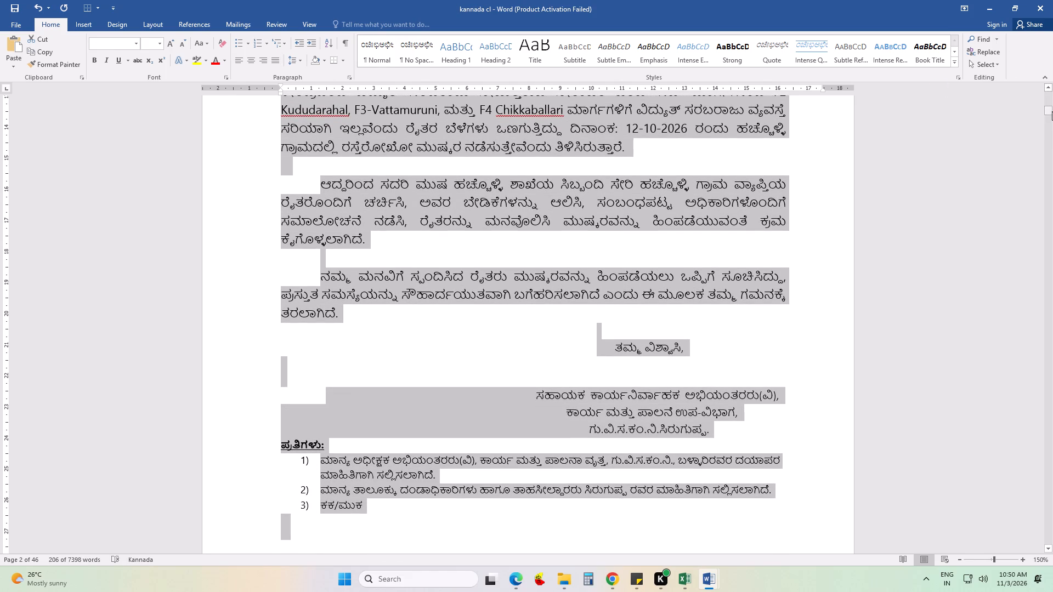
pyautogui.moveTo(1052, 111); pyautogui.dragTo(1052, 78)
pyautogui.scroll(3, 380, 88)
pyautogui.click(278, 134)
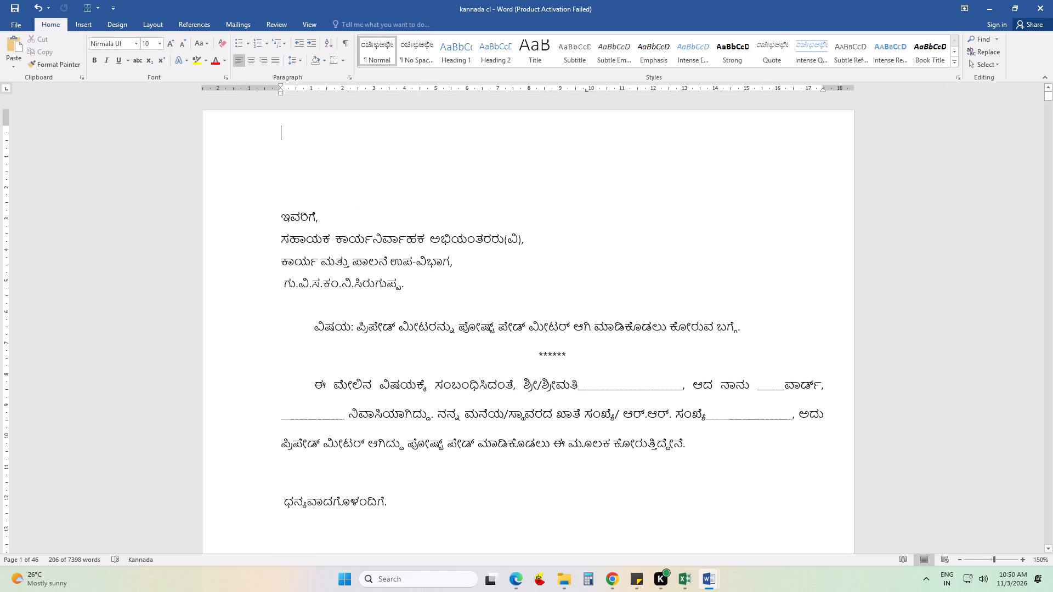
pyautogui.hotkey('ctrl', 'v')
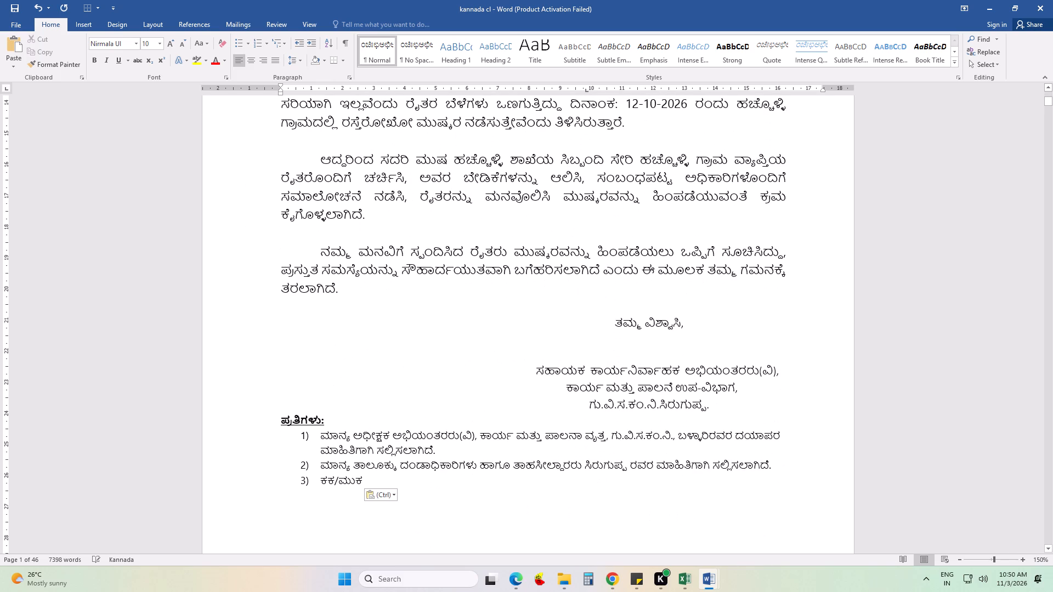
# Delete the two recipient lines giving the Executive Engineer's title and the rural division beneath "ಗೆ," in the pasted letter.
pyautogui.scroll(-5, 480, 259)
pyautogui.scroll(9, 445, 284)
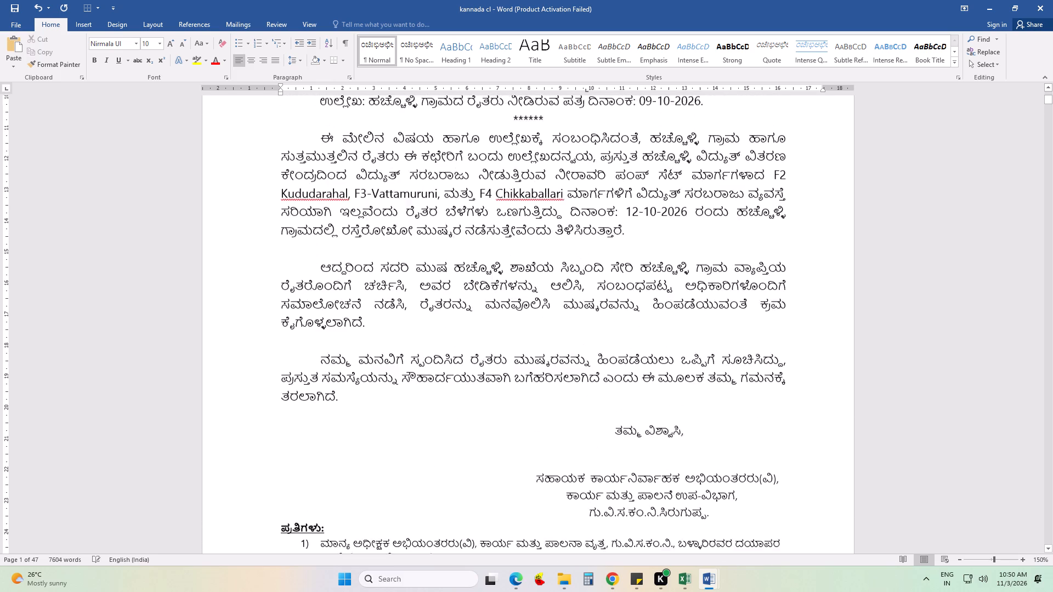
pyautogui.scroll(12, 434, 289)
pyautogui.scroll(1, 262, 241)
pyautogui.click(282, 121)
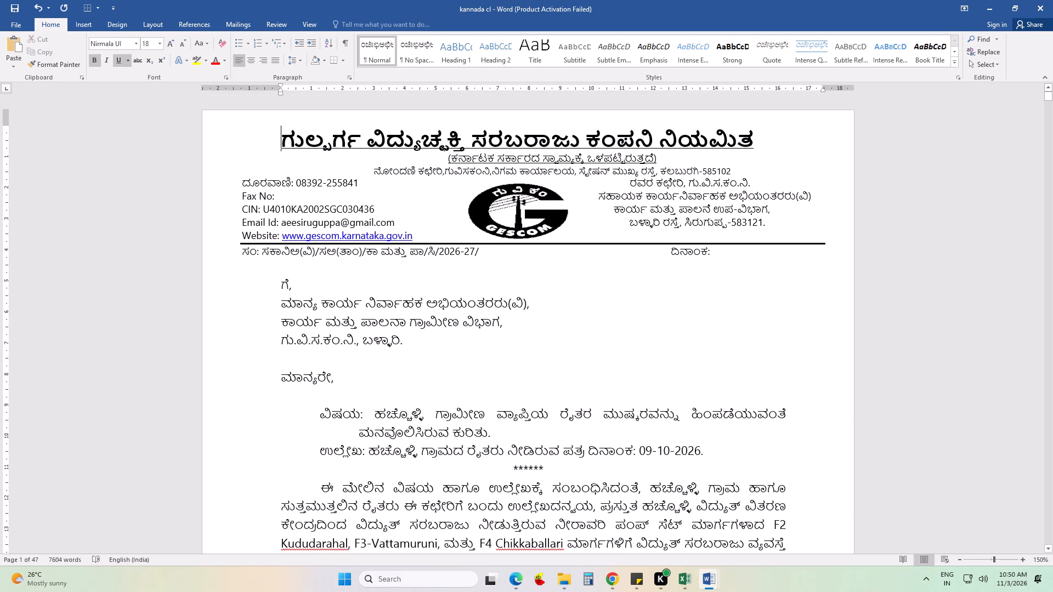
pyautogui.press('Up')
pyautogui.press('Down')
pyautogui.press('Down')
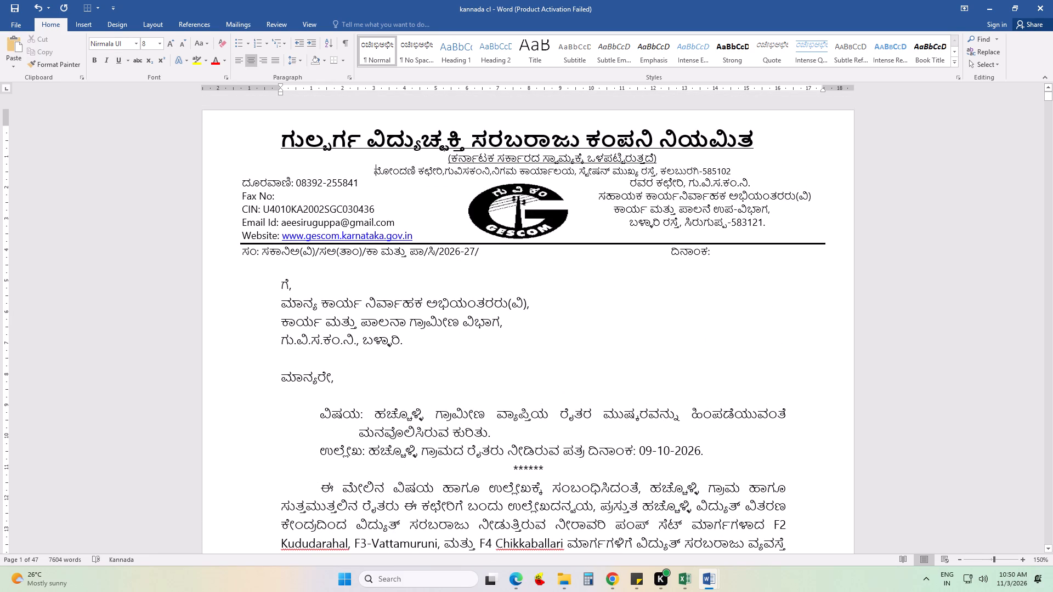
pyautogui.press('Down')
pyautogui.press('Down')
pyautogui.press('Down')
pyautogui.press('Down')
pyautogui.press('Down')
pyautogui.press('Down')
pyautogui.press('Down')
pyautogui.press('Down')
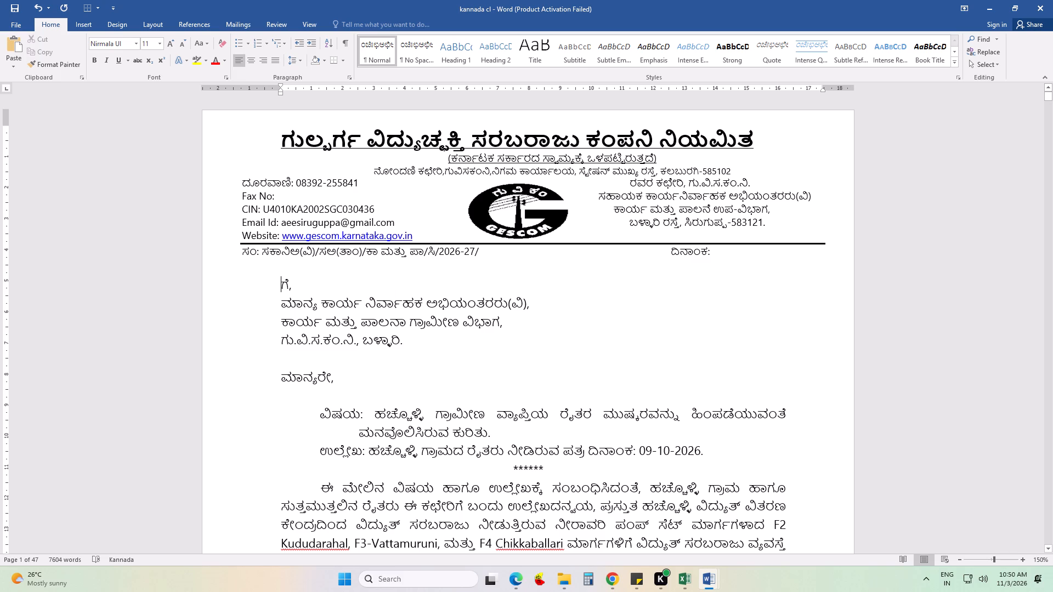
pyautogui.press('Down')
pyautogui.hotkey('ctrl', 'shift', 'Down')
pyautogui.hotkey('ctrl', 'shift', 'Down')
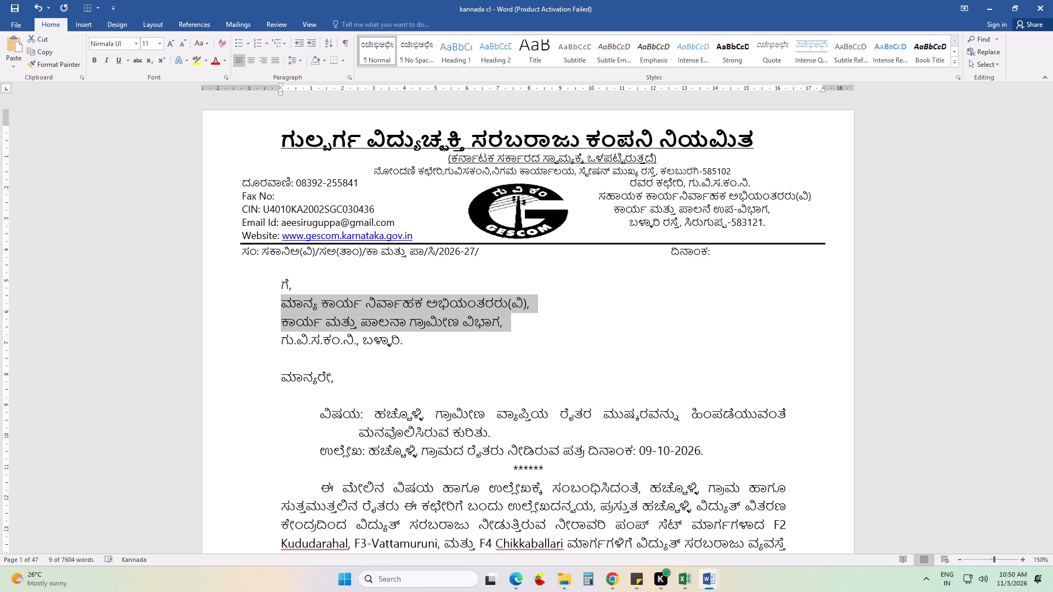
pyautogui.press('Delete')
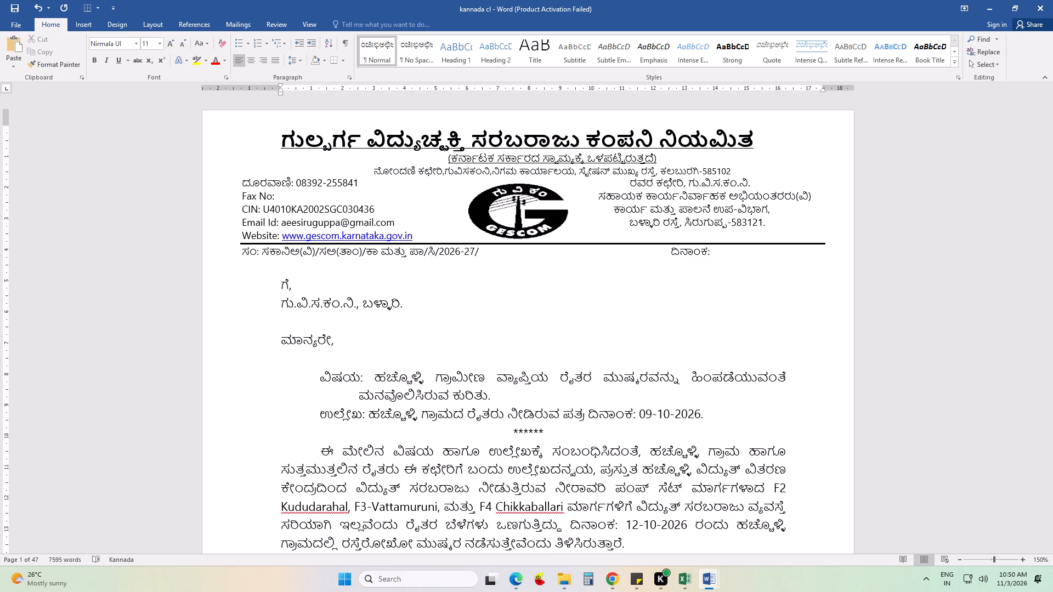
# Enter ಜಿಲ್ಲಾವ್ಯವಸ್ಥಾಪಕರು as its own recipient line beneath "ಗೆ,", above the ಗು.ವಿ.ಸ.ಕಂ.ನಿ., ಬಳ್ಳಾರಿ line.
pyautogui.write('ji')
pyautogui.press('BackSpace')
pyautogui.press('BackSpace')
pyautogui.write('jಜi')
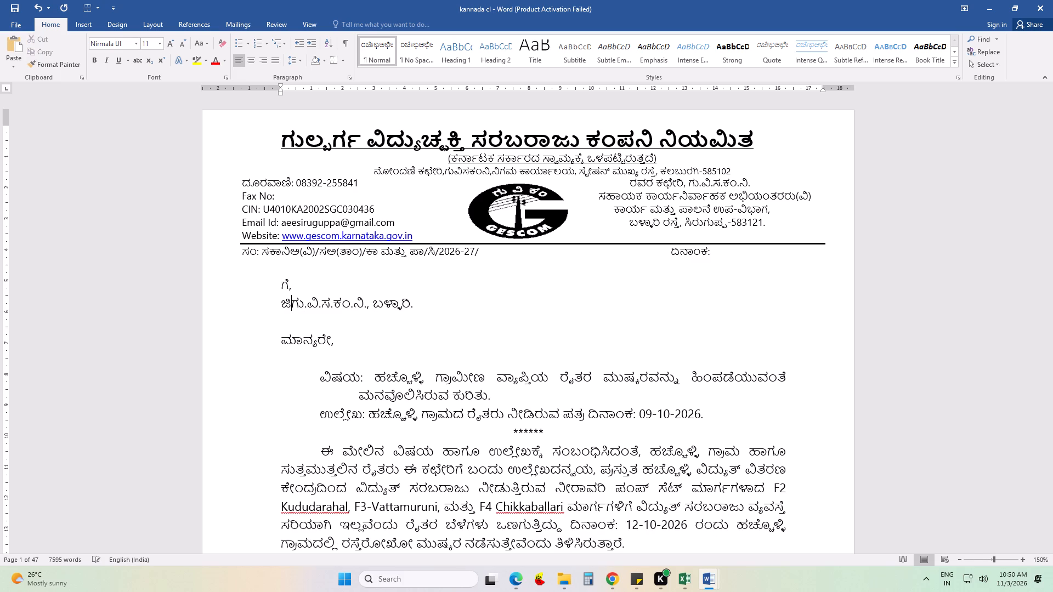
pyautogui.write('lflA')
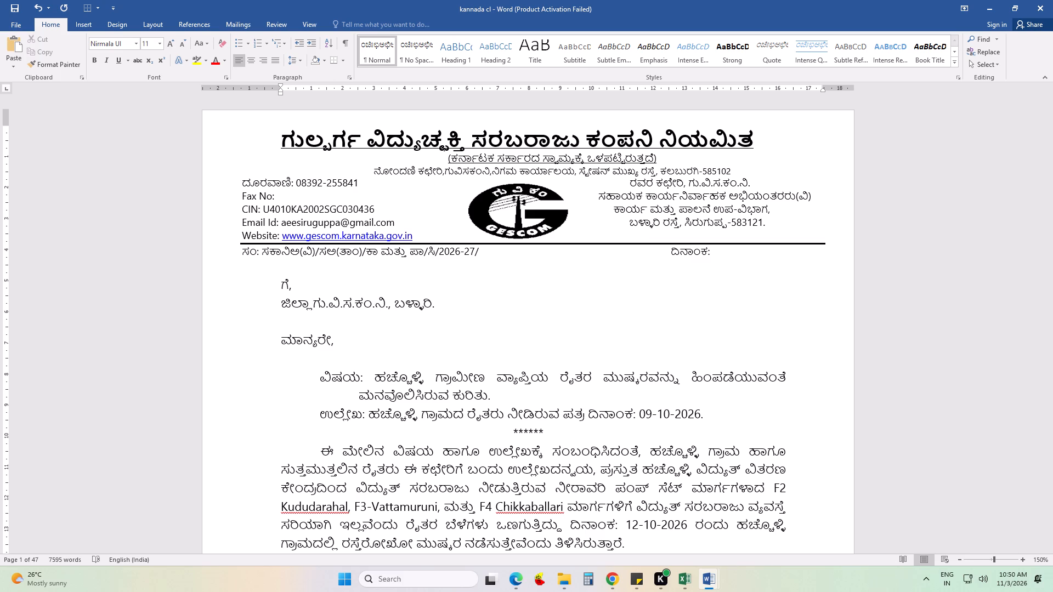
pyautogui.write('vfy')
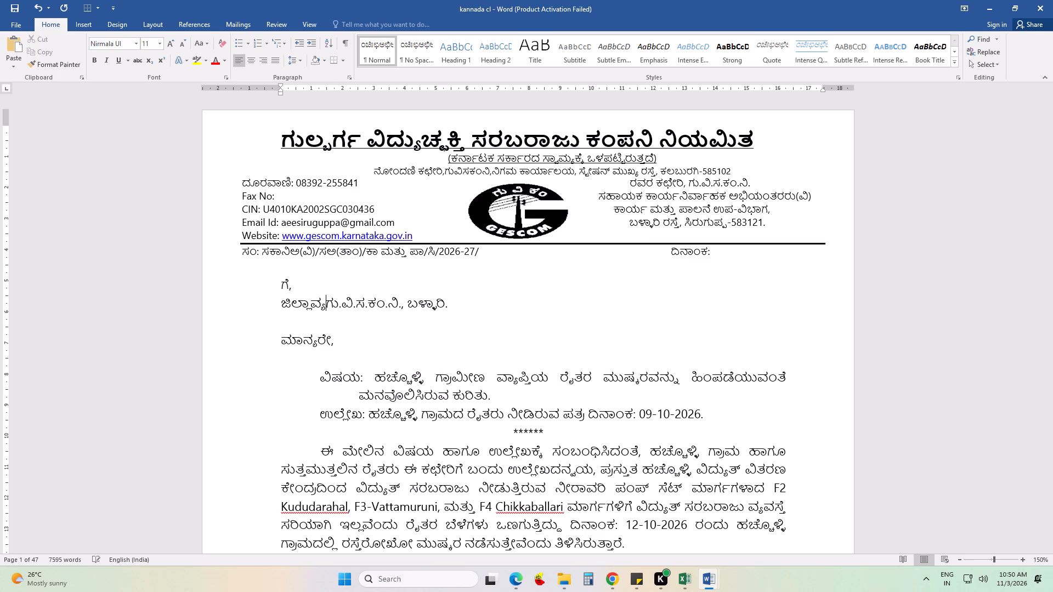
pyautogui.press('v')
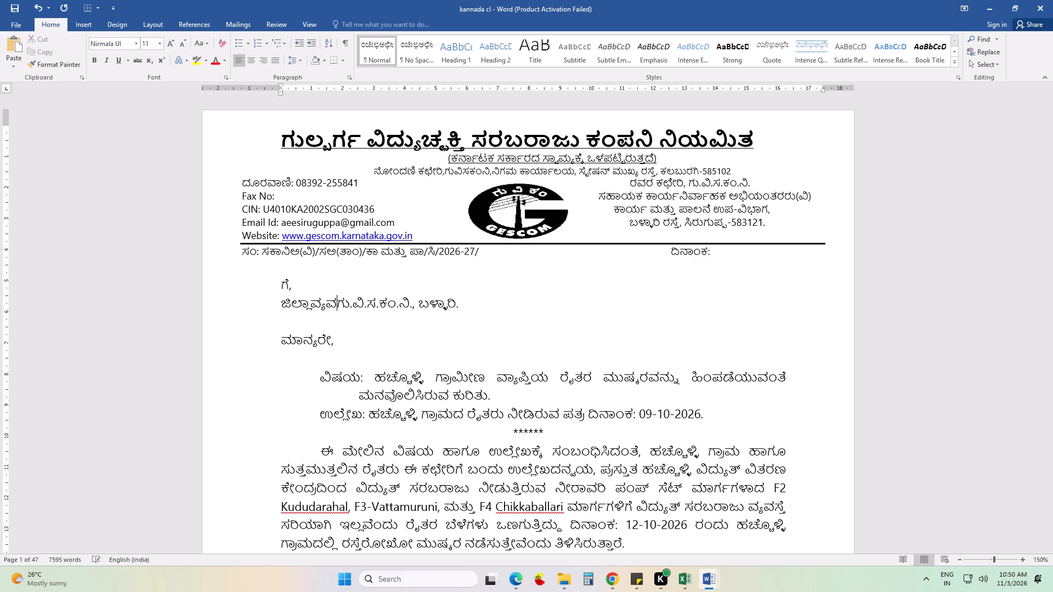
pyautogui.write('sfTA')
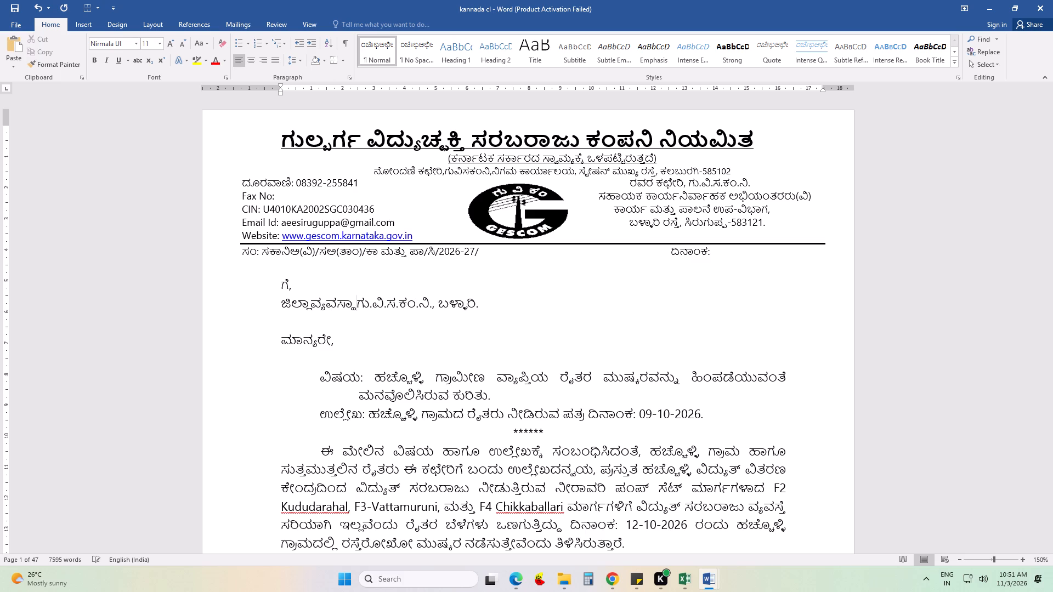
pyautogui.write('pkru')
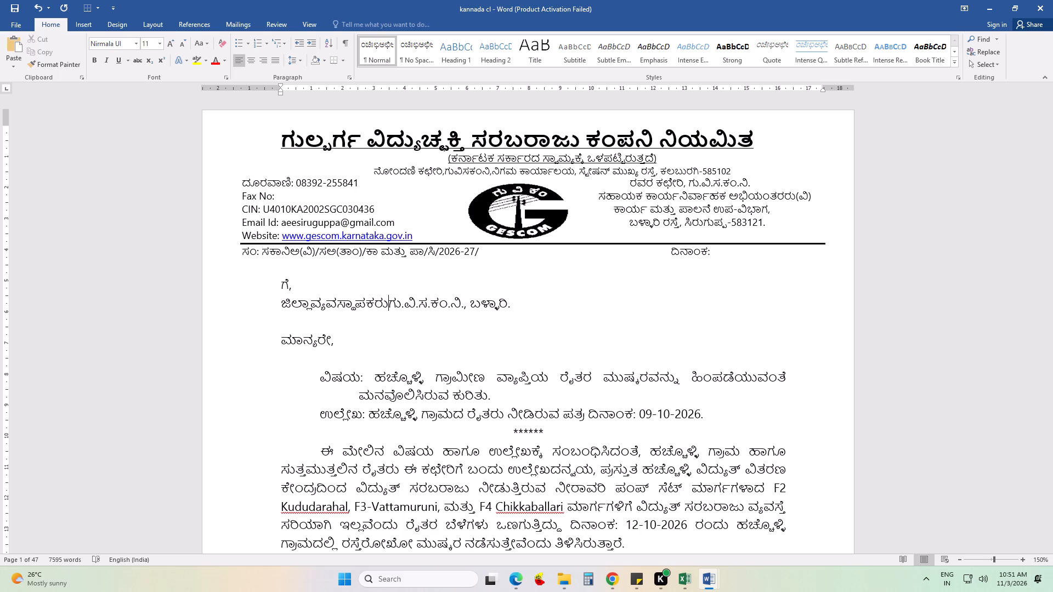
pyautogui.press('Return')
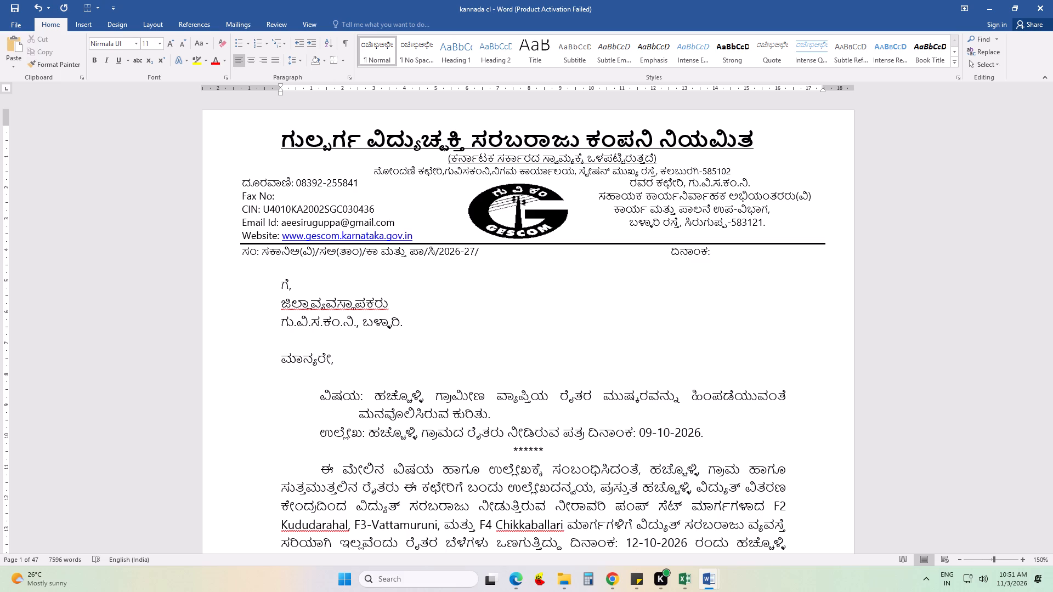
# Separate ಜಿಲ್ಲಾ and ವ್ಯವಸ್ಥಾಪಕರು with a space in the first recipient line.
pyautogui.click(315, 303)
pyautogui.press('Down')
pyautogui.press('1')
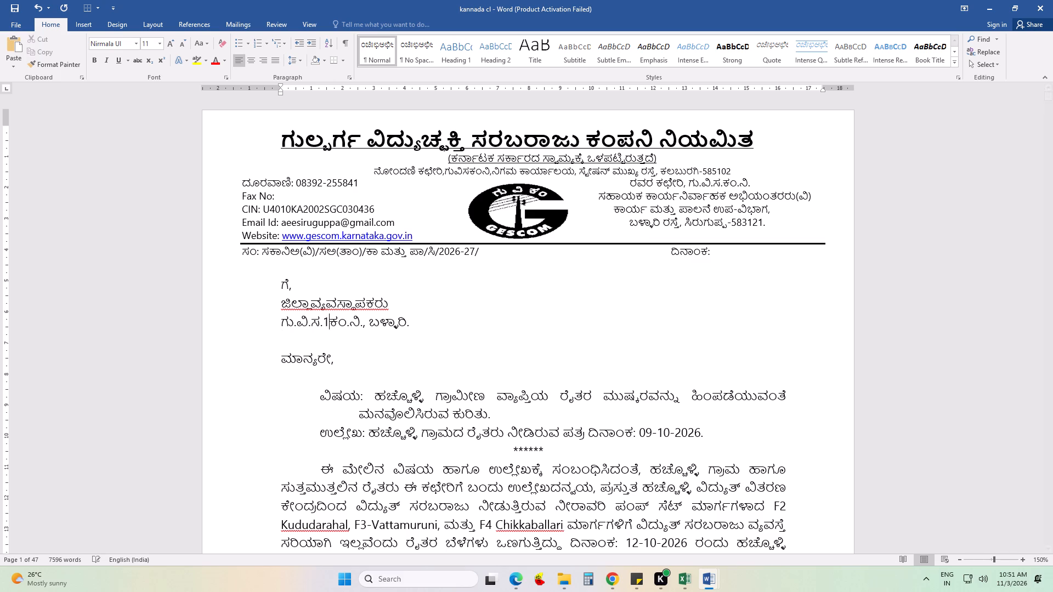
pyautogui.press('BackSpace')
pyautogui.press('Up')
pyautogui.press('Left')
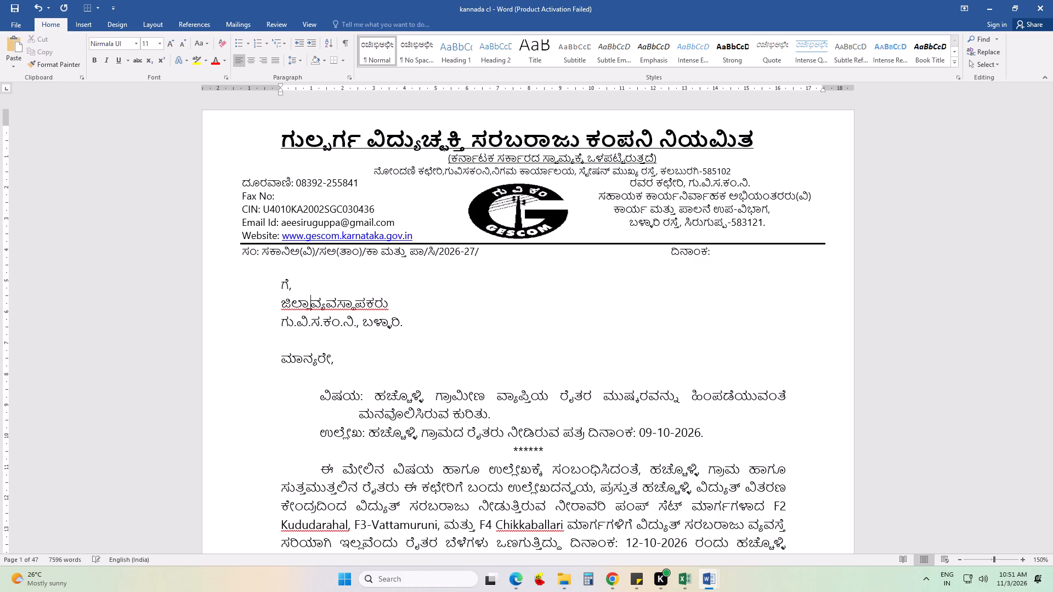
pyautogui.press('space')
# Add a new recipient line beneath ಜಿಲ್ಲಾ ವ್ಯವಸ್ಥಾಪಕರು and begin it with ಕರ್ನಾಟಕ ಮಹರ್ಷಿ.
pyautogui.press('Right')
pyautogui.press('Right')
pyautogui.press('Right')
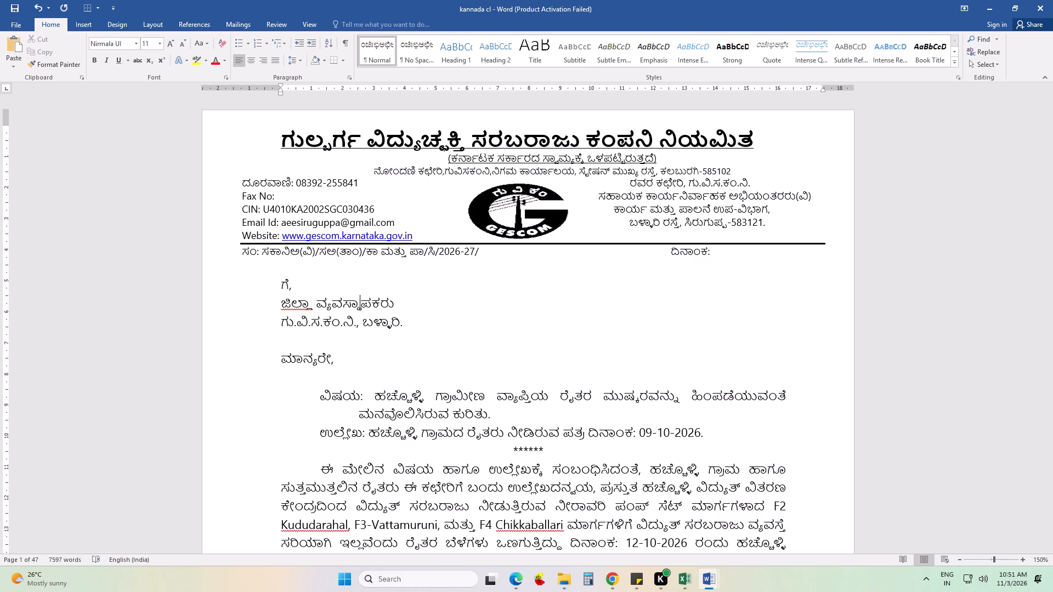
pyautogui.press('Right')
pyautogui.press('Right')
pyautogui.press('Right')
pyautogui.press('Return')
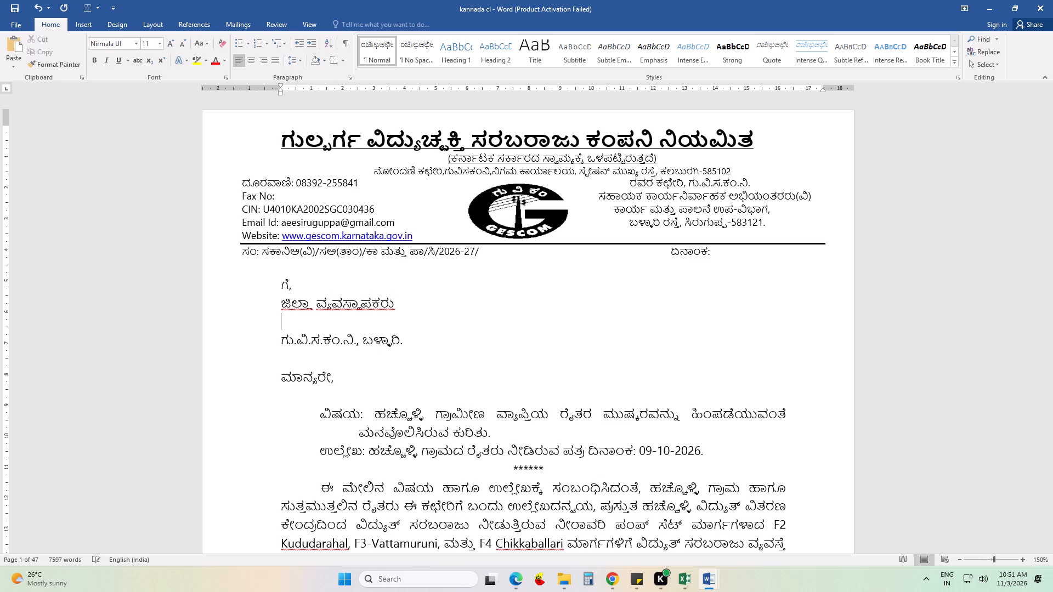
pyautogui.write('krfnA')
pyautogui.write('qk')
pyautogui.press('space')
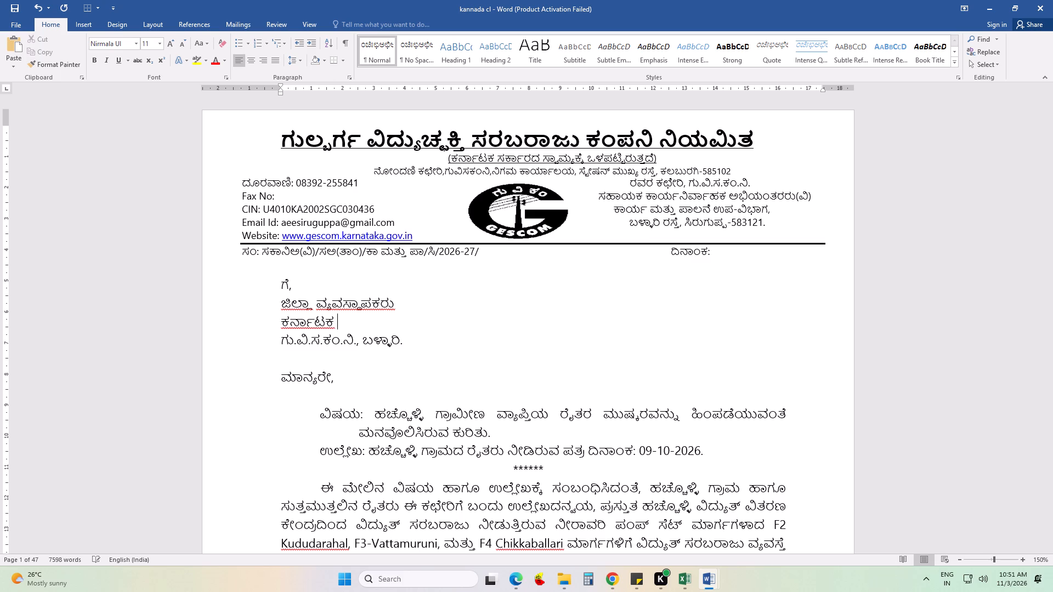
pyautogui.write('mh')
pyautogui.write('rfxi')
pyautogui.write('mA')
pyautogui.press('BackSpace')
pyautogui.press('BackSpace')
pyautogui.press('BackSpace')
pyautogui.hotkey('ctrl', 'z')
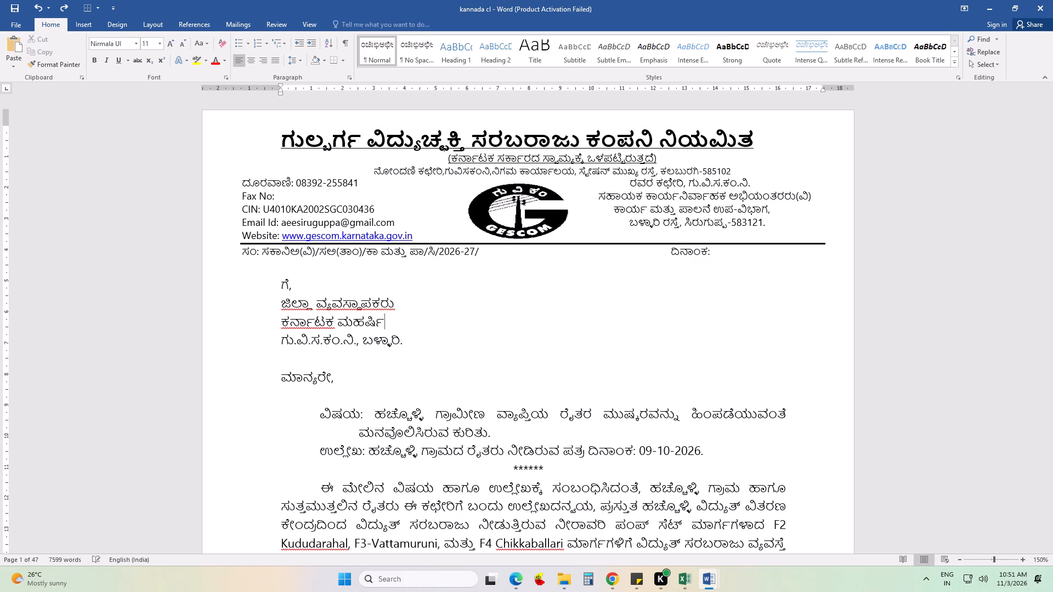
# Continue the second recipient line after ಮಹರ್ಷಿ with ವಾಲ್ಮೀಕಿ ಪರಿಶಿಷ್ಟ.
pyautogui.press('space')
pyautogui.write('vAlfmi')
pyautogui.press('BackSpace')
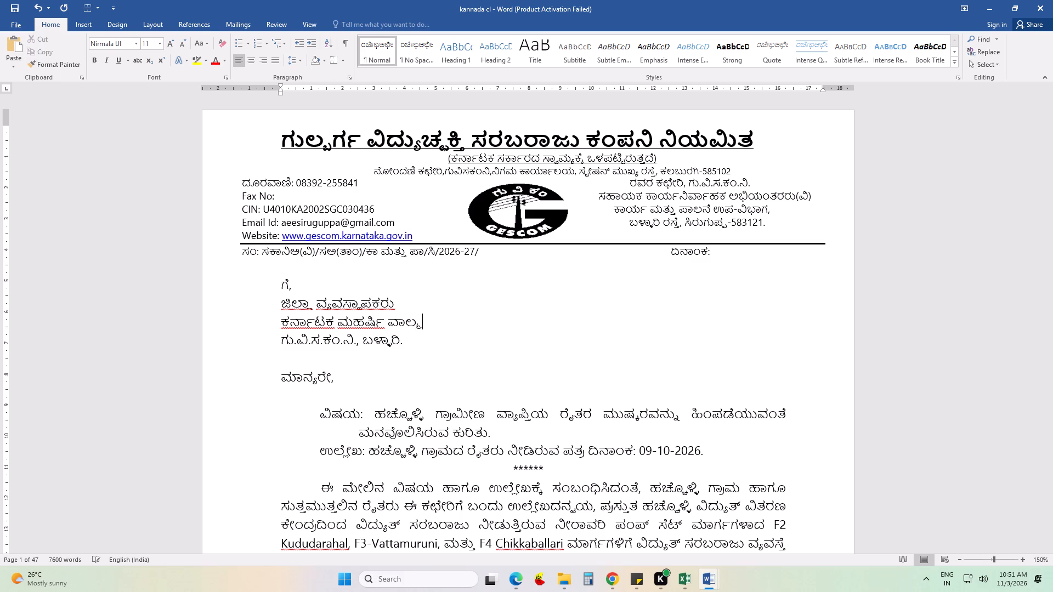
pyautogui.press('BackSpace')
pyautogui.press('BackSpace')
pyautogui.press('BackSpace')
pyautogui.write('lf')
pyautogui.write('mI')
pyautogui.write('ki')
pyautogui.press('space')
pyautogui.write('pri')
pyautogui.write('Si')
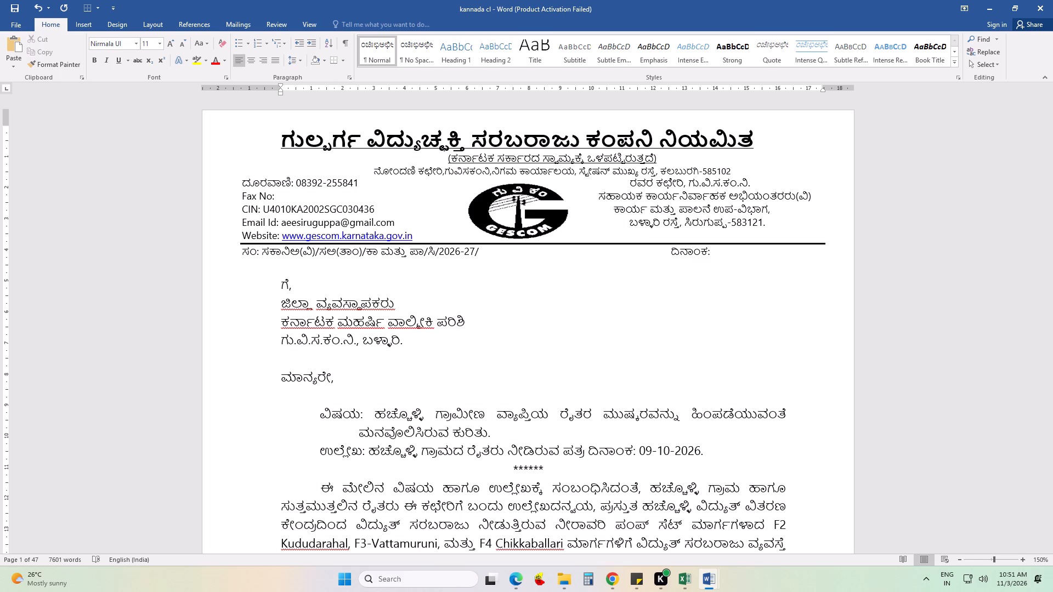
pyautogui.write('xfq')
# Add a third recipient line beneath ಕರ್ನಾಟಕ ಮಹರ್ಷಿ ವಾಲ್ಮೀಕಿ ಪರಿಶಿಷ್ಟ and begin it with ಪಂಗಡಗಳ ಅಭಿವೃದ್ಧಿ.
pyautogui.press('Return')
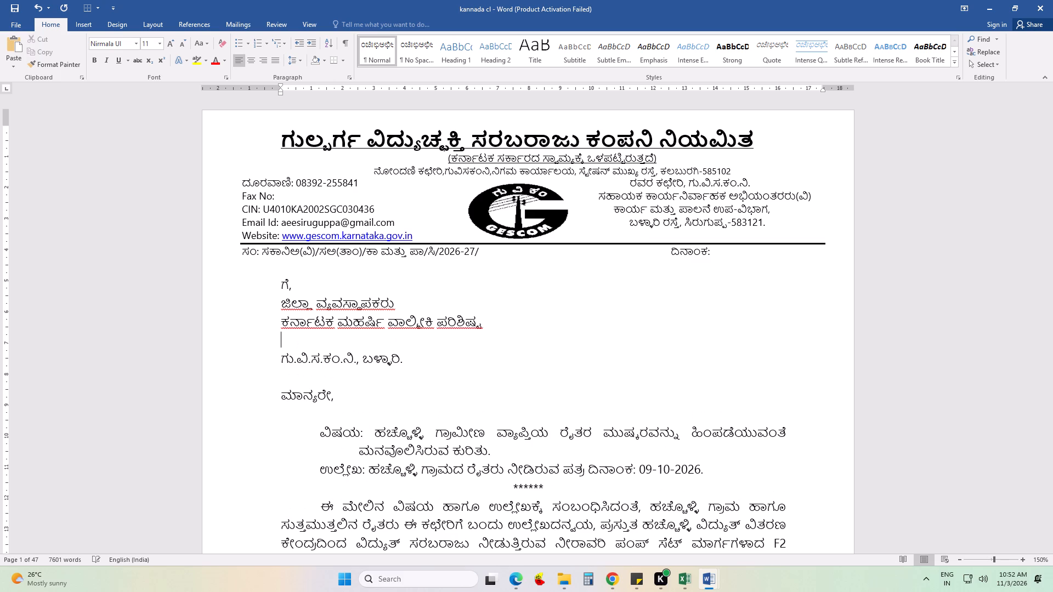
pyautogui.write('pMgwgL')
pyautogui.press('space')
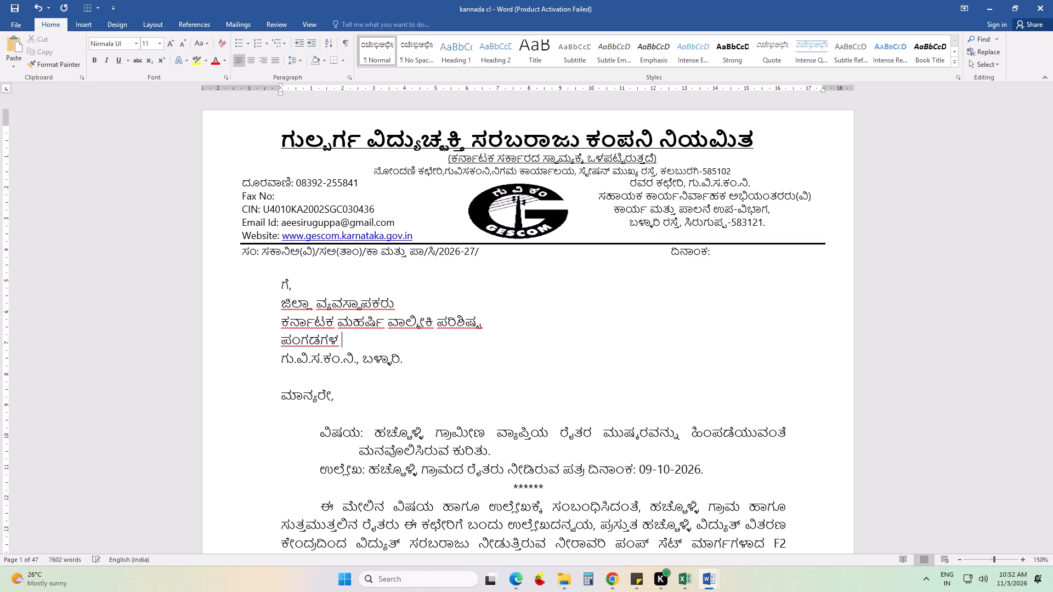
pyautogui.write('aB')
pyautogui.press('BackSpace')
pyautogui.press('BackSpace')
pyautogui.press('BackSpace')
pyautogui.press('space')
pyautogui.write('a')
pyautogui.press('BackSpace')
pyautogui.press('BackSpace')
pyautogui.press('a')
pyautogui.press('Left')
pyautogui.press('space')
pyautogui.press('Right')
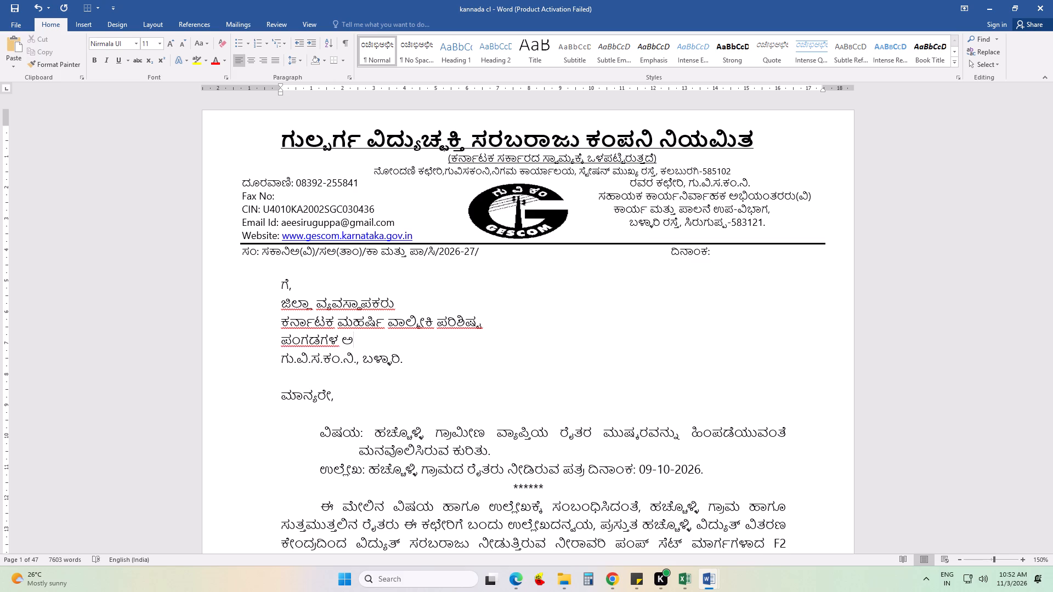
pyautogui.write('Bi')
pyautogui.write('vR')
pyautogui.write('dfDi')
pyautogui.press('space')
# Continue the third recipient line after ಅಭಿವೃದ್ಧಿ with ನಿಗಮ(ನಿ), and a trailing space.
pyautogui.write('ng')
pyautogui.press('m')
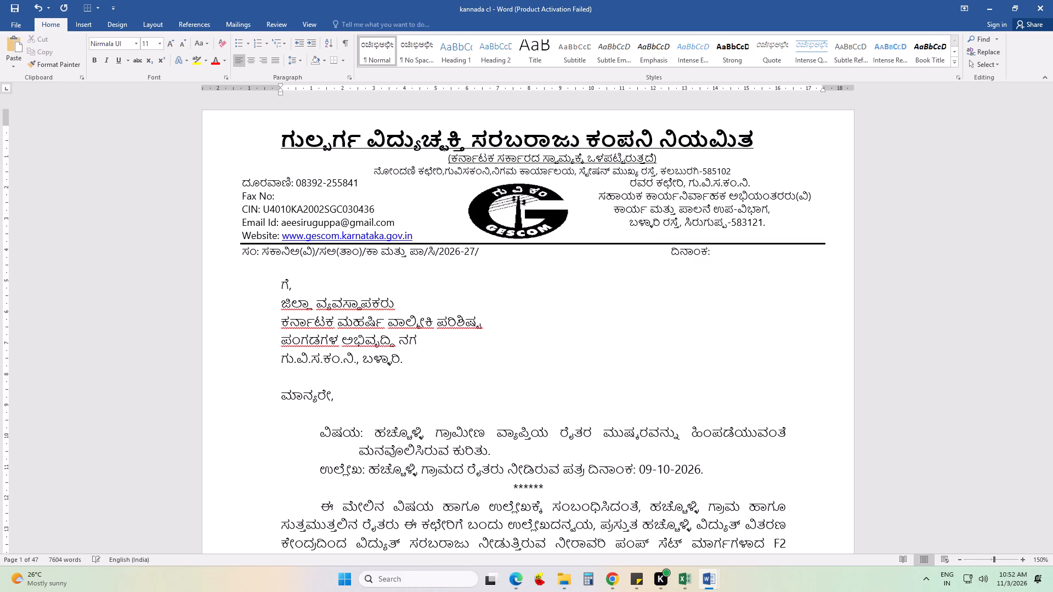
pyautogui.press('Insert')
pyautogui.press('BackSpace')
pyautogui.press('BackSpace')
pyautogui.press('BackSpace')
pyautogui.write('nigm')
pyautogui.write('(ni')
pyautogui.press('Menu')
pyautogui.hotkey('shift', ')')
pyautogui.write(',')
pyautogui.press('space')
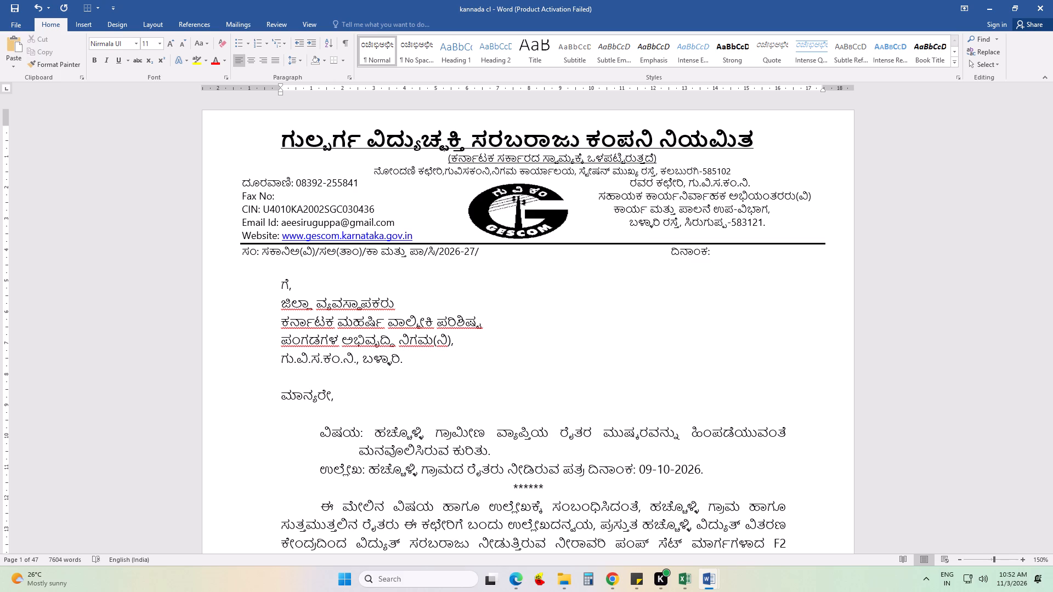
# Move ಬಳ್ಳಾರಿ. from the ಗು.ವಿ.ಸ.ಕಂ.ನಿ. line to the end of the ನಿಗಮ(ನಿ), line and save the document.
pyautogui.press('Down')
pyautogui.hotkey('shift', 'Left')
pyautogui.hotkey('shift', 'Left')
pyautogui.hotkey('shift', 'Left')
pyautogui.hotkey('shift', 'Left')
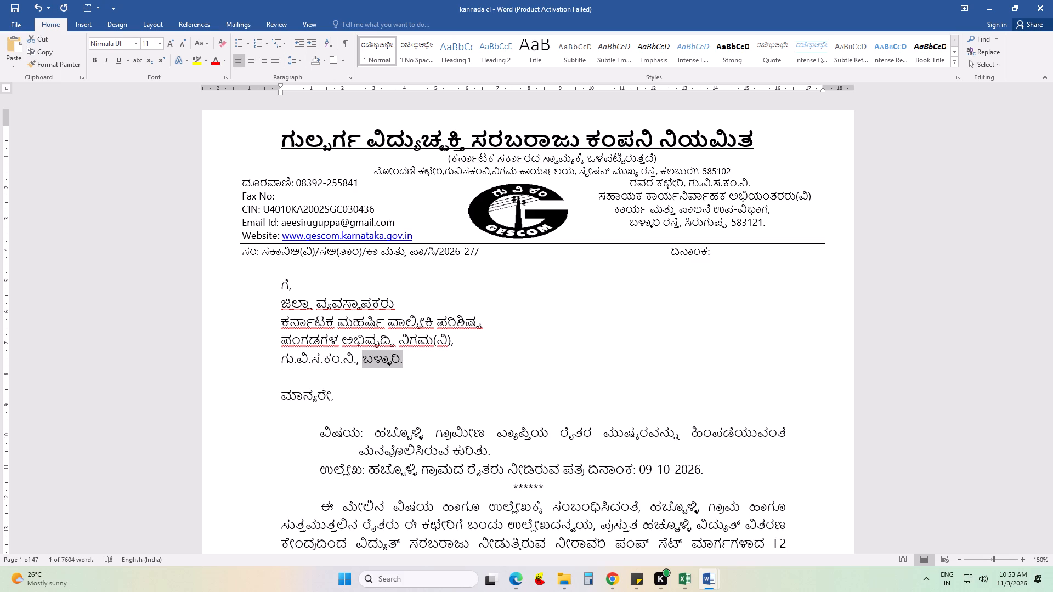
pyautogui.hotkey('ctrl', 'x')
pyautogui.press('Up')
pyautogui.press('Right')
pyautogui.press('Right')
pyautogui.press('Right')
pyautogui.press('Right')
pyautogui.press('Right')
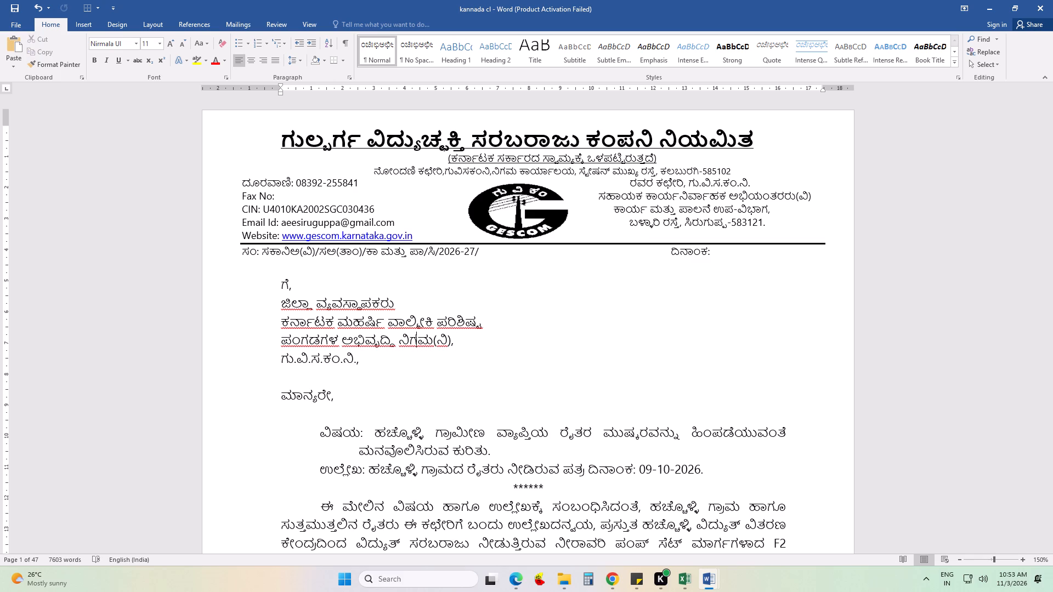
pyautogui.press('Right')
pyautogui.press('Right')
pyautogui.press('Right')
pyautogui.press('Right')
pyautogui.press('Right')
pyautogui.press('Right')
pyautogui.hotkey('ctrl', 'v')
pyautogui.press('Escape')
pyautogui.hotkey('ctrl', 's')
# Delete the leftover ಗು.ವಿ.ಸ.ಕಂ.ನಿ., line from the recipient block, along with the full stop after ಬಳ್ಳಾರಿ.
pyautogui.press('Down')
pyautogui.press('Down')
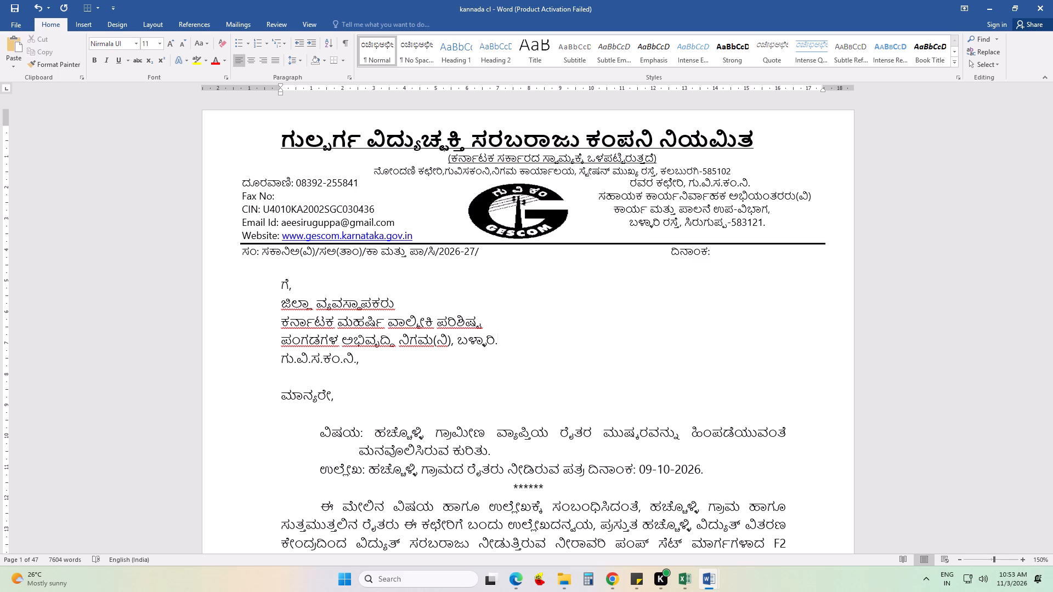
pyautogui.press('Down')
pyautogui.press('Left')
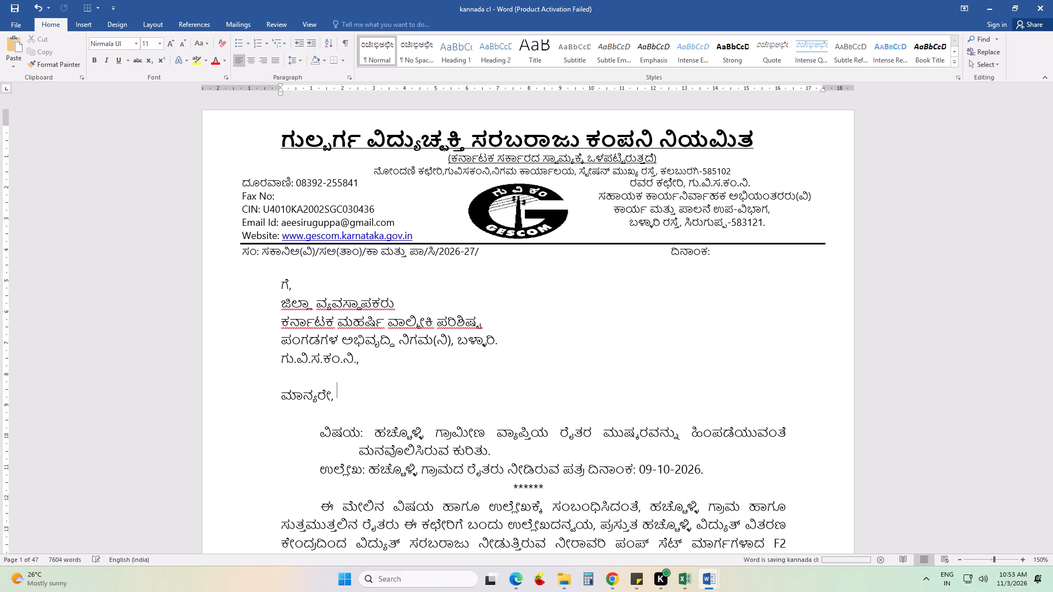
pyautogui.press('Up')
pyautogui.press('Up')
pyautogui.press('Right')
pyautogui.press('Right')
pyautogui.press('Right')
pyautogui.press('Right')
pyautogui.press('BackSpace')
pyautogui.press('BackSpace')
pyautogui.press('BackSpace')
pyautogui.press('BackSpace')
pyautogui.press('BackSpace')
pyautogui.press('BackSpace')
pyautogui.press('BackSpace')
pyautogui.press('BackSpace')
pyautogui.press('BackSpace')
pyautogui.press('BackSpace')
pyautogui.press('BackSpace')
pyautogui.press('BackSpace')
pyautogui.press('BackSpace')
pyautogui.press('BackSpace')
pyautogui.press('BackSpace')
pyautogui.press('BackSpace')
pyautogui.press('BackSpace')
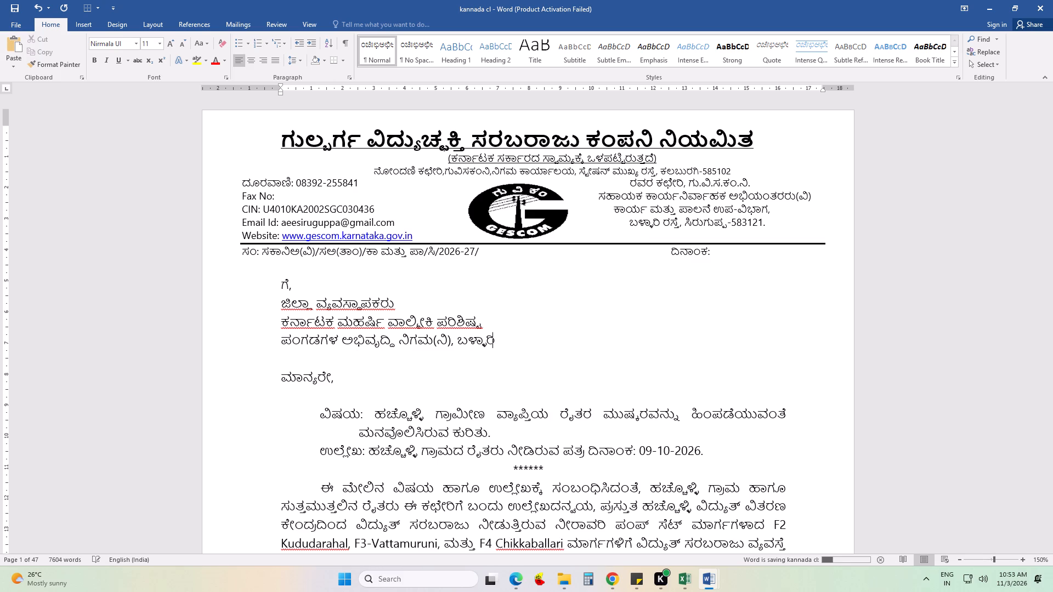
# Delete the old subject text about the Hachcholli farmers' strike, keeping only ವಿಷಯ: and the closing word ಕುರಿತು.
pyautogui.press('Down')
pyautogui.press('Down')
pyautogui.press('Down')
pyautogui.press('Down')
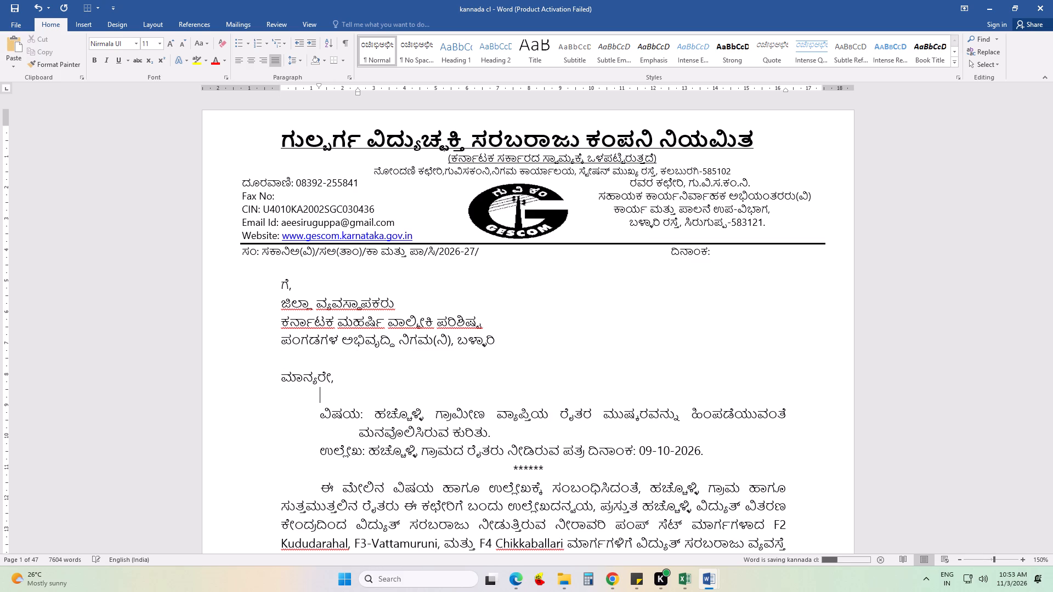
pyautogui.press('Up')
pyautogui.press('Up')
pyautogui.press('Down')
pyautogui.press('Down')
pyautogui.press('Left')
pyautogui.press('Left')
pyautogui.press('Left')
pyautogui.press('Left')
pyautogui.press('Left')
pyautogui.press('Left')
pyautogui.press('Left')
pyautogui.press('Left')
pyautogui.hotkey('shift', 'Down')
pyautogui.hotkey('shift', 'Down')
pyautogui.hotkey('shift', 'Up')
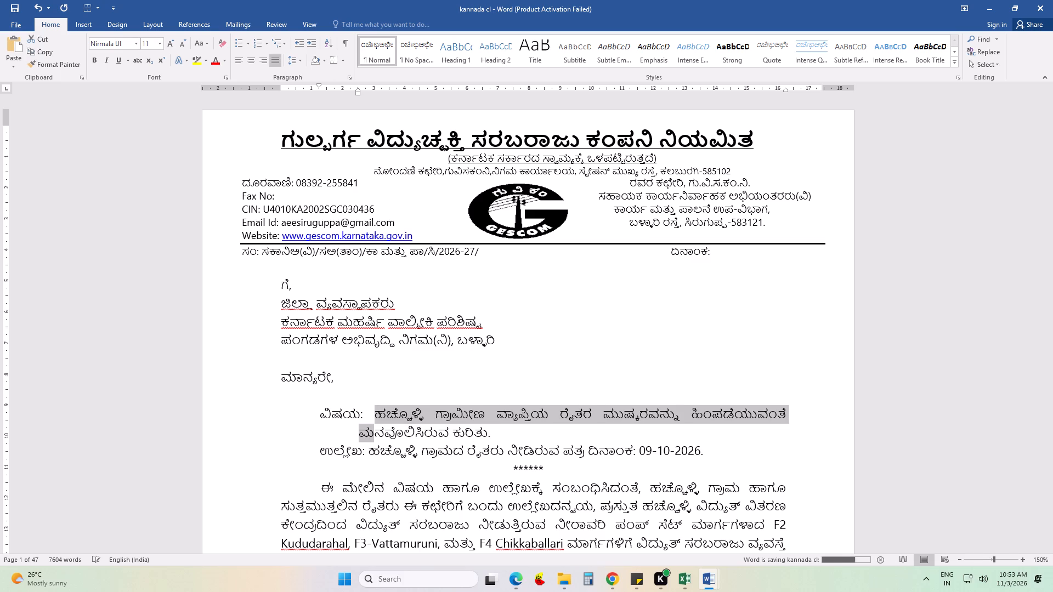
pyautogui.hotkey('shift', 'Right')
pyautogui.hotkey('shift', 'Right')
pyautogui.hotkey('shift', 'Right')
pyautogui.hotkey('shift', 'Right')
pyautogui.hotkey('shift', 'Right')
pyautogui.hotkey('shift', 'Right')
pyautogui.hotkey('shift', 'Right')
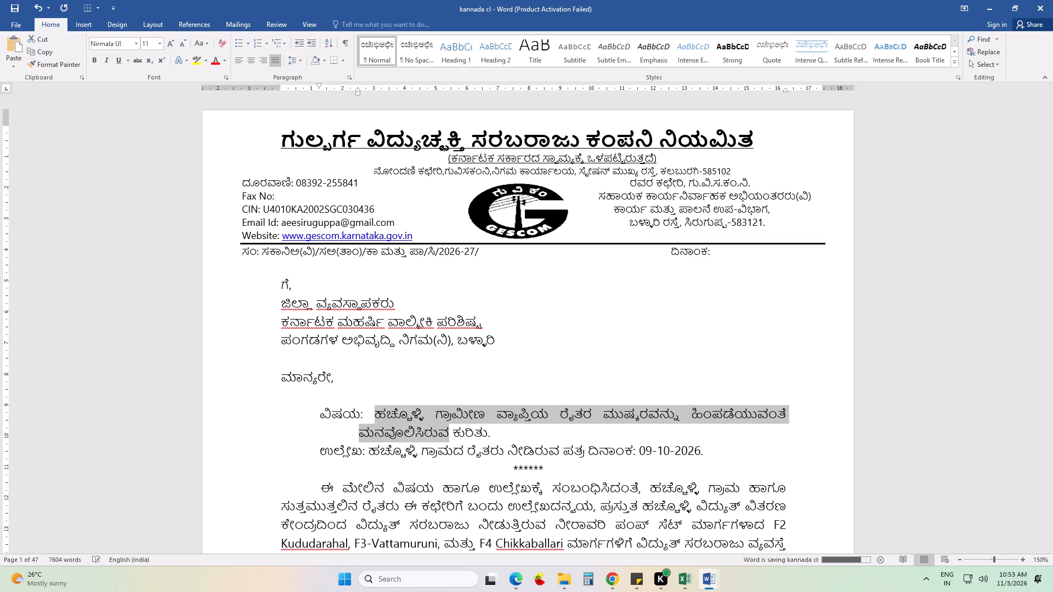
pyautogui.press('Delete')
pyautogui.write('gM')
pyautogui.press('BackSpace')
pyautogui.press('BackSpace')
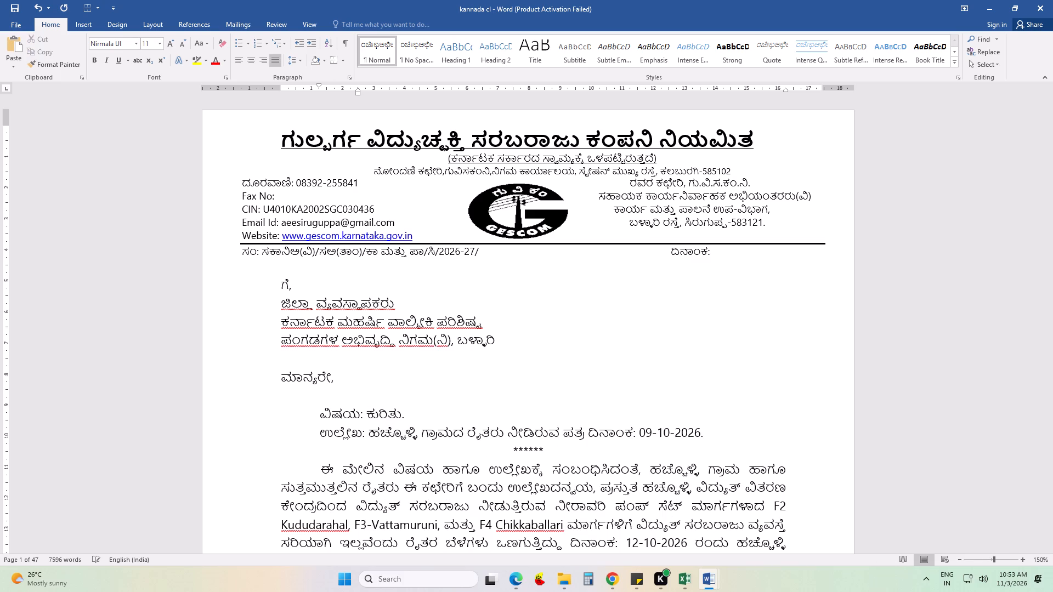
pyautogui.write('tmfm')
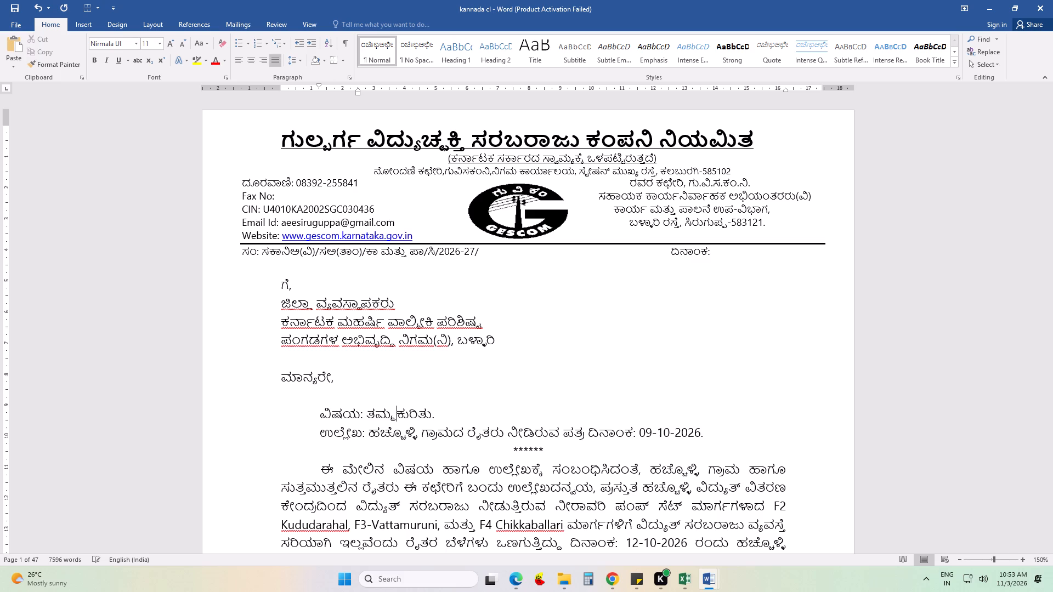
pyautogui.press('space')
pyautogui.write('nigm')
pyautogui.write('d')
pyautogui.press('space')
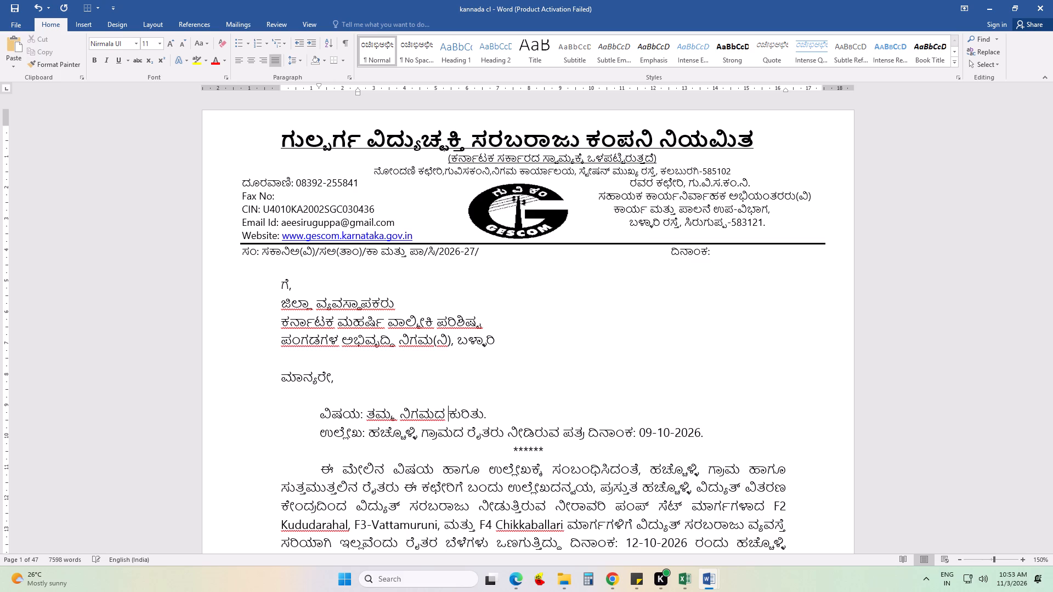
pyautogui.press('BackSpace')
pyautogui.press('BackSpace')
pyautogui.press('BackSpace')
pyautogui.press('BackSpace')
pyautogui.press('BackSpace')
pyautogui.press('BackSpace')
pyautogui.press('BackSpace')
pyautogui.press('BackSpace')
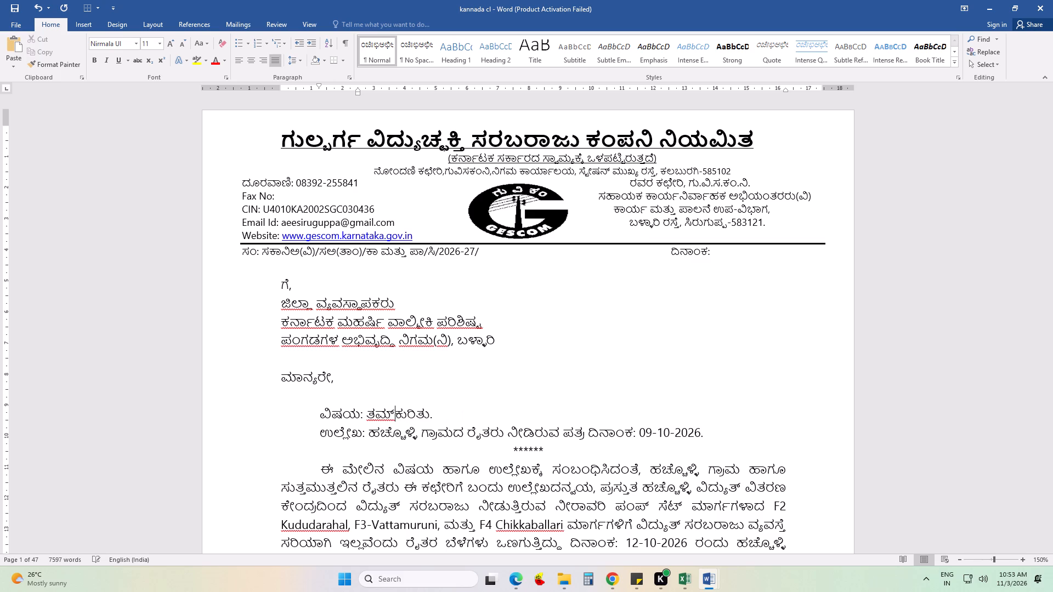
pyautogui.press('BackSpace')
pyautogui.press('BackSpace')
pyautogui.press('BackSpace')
# Begin the new subject with ಗಂಗಾಕಲ್ಯಾಣ, placed between ವಿಷಯ: and ಕುರಿತು with a separating space.
pyautogui.press('space')
pyautogui.write('gM')
pyautogui.press('g')
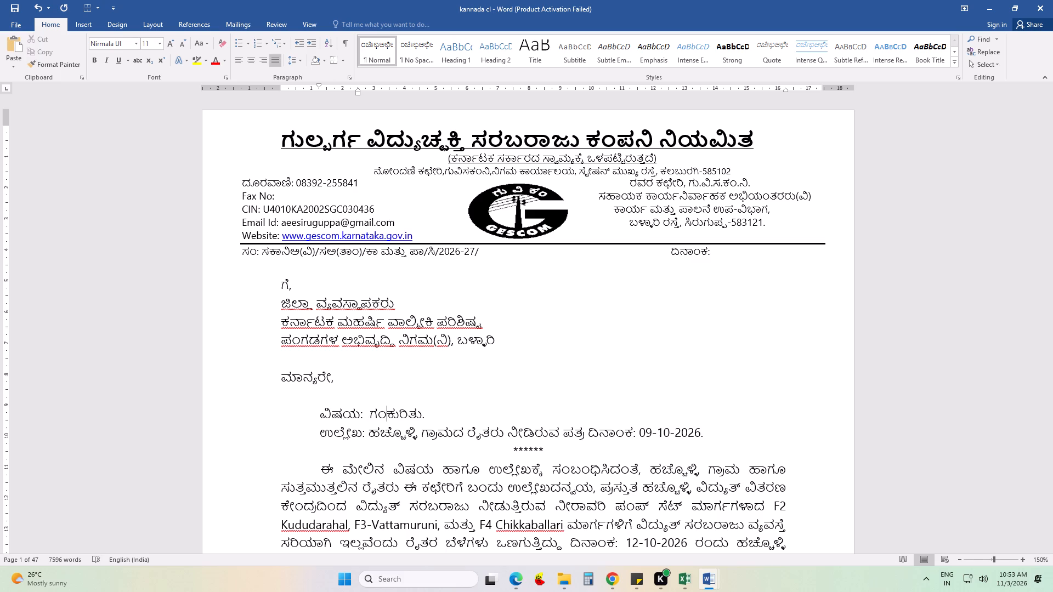
pyautogui.hotkey('shift', 'a')
pyautogui.press('k')
pyautogui.write('lf')
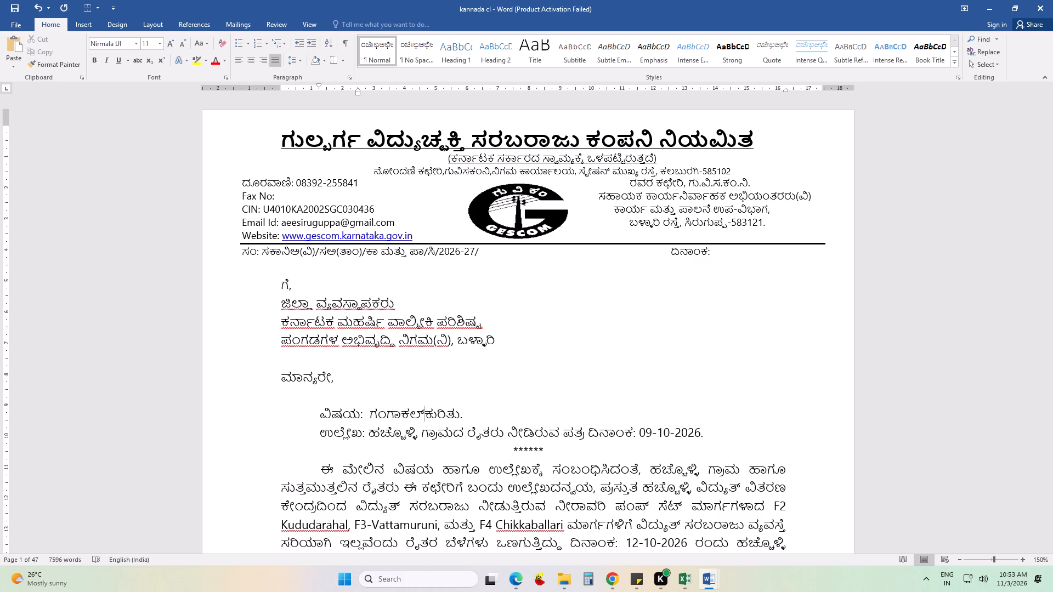
pyautogui.write('yA')
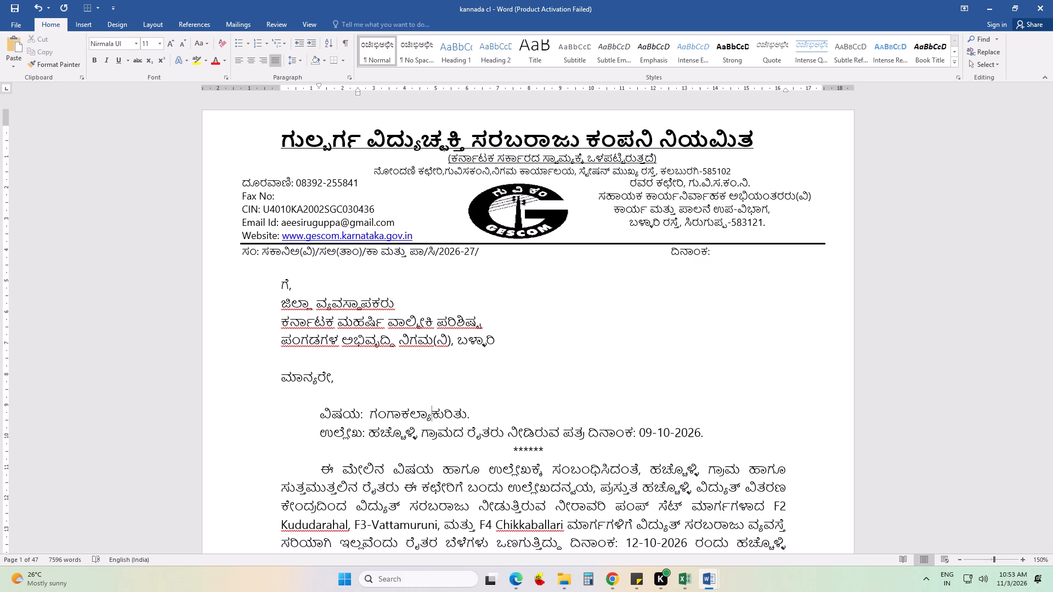
pyautogui.write('N')
pyautogui.press('space')
pyautogui.press('Left')
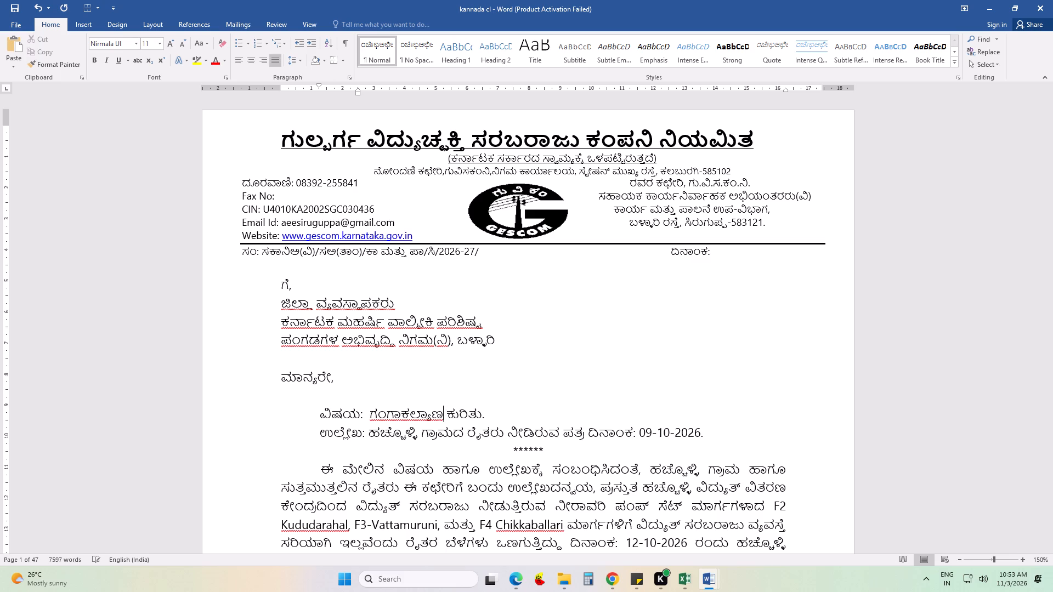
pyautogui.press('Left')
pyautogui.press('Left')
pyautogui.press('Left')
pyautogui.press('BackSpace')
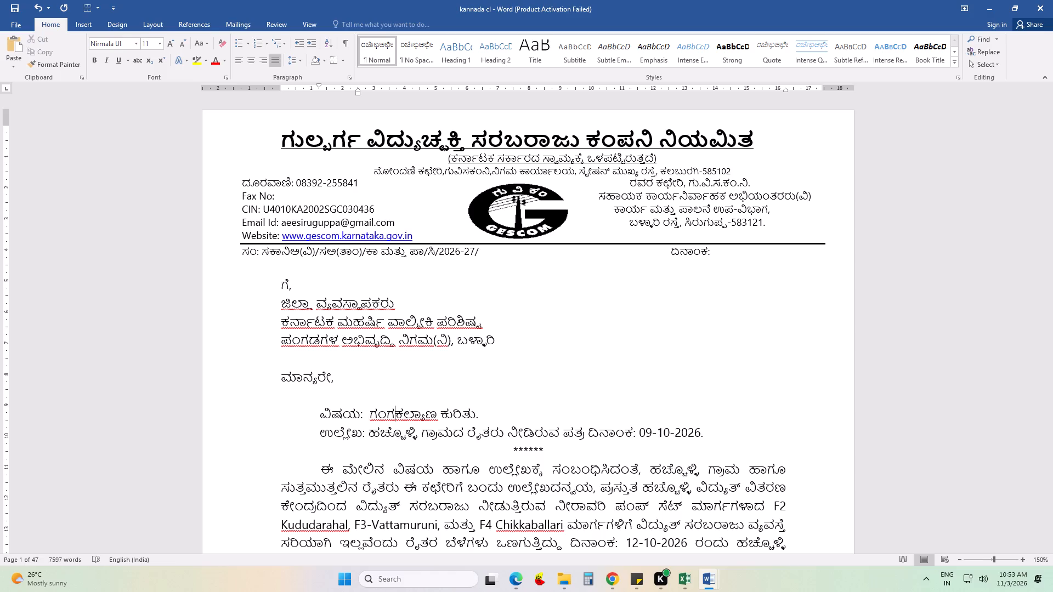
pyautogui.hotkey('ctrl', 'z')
# Add the word ಅಡಿಯಲ್ಲಿ after ಗಂಗಾಕಲ್ಯಾಣ in the subject line, with spaces separating it from ಕುರಿತು.
pyautogui.press('Right')
pyautogui.press('Right')
pyautogui.press('Right')
pyautogui.press('Right')
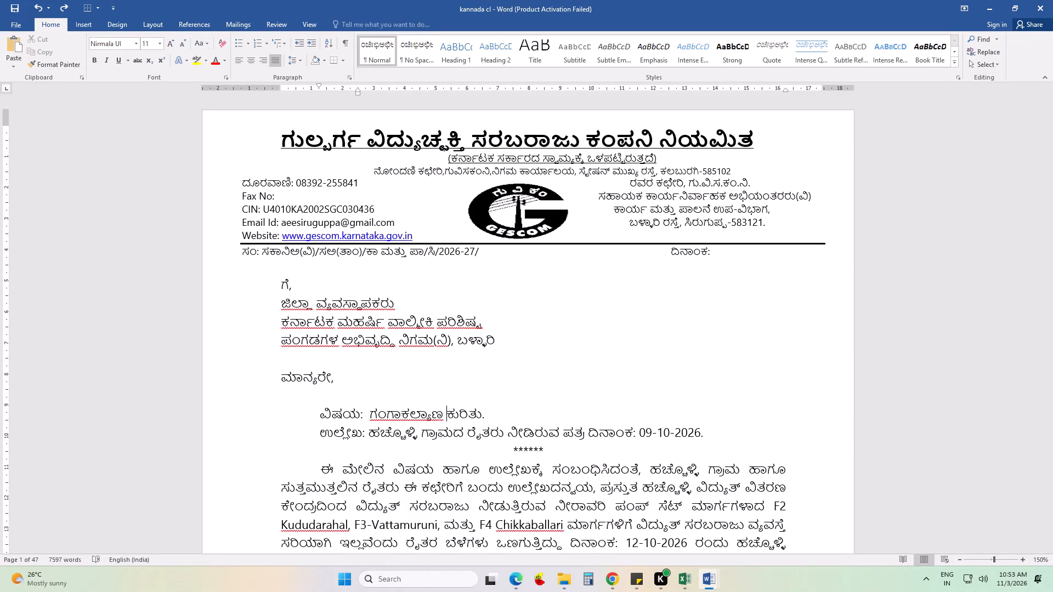
pyautogui.press('a')
pyautogui.press('BackSpace')
pyautogui.press('BackSpace')
pyautogui.press('a')
pyautogui.press('Left')
pyautogui.press('space')
pyautogui.press('Right')
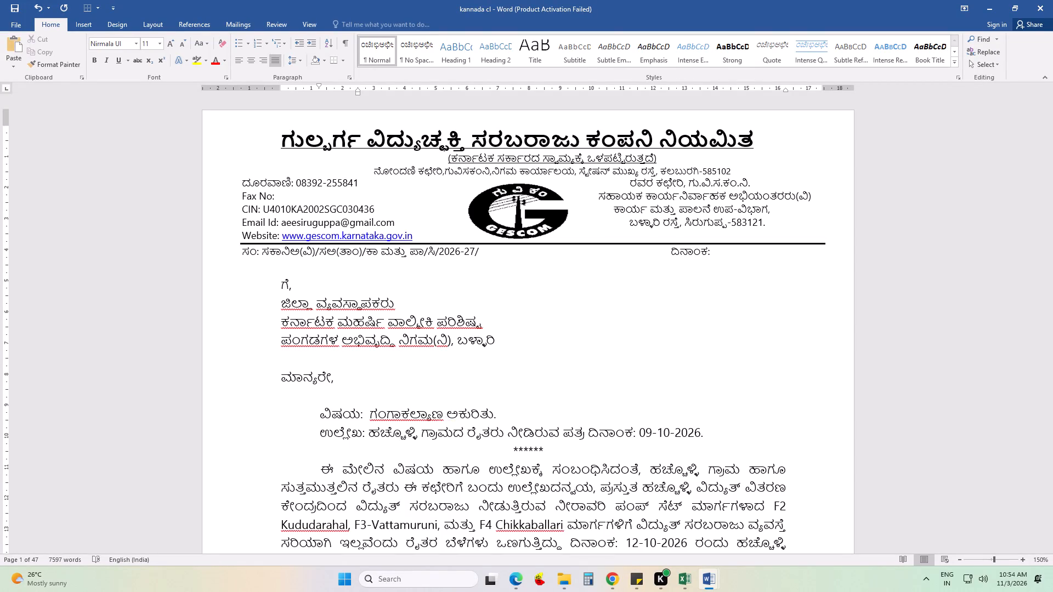
pyautogui.write('wi')
pyautogui.press('y')
pyautogui.write('lfli')
pyautogui.press('space')
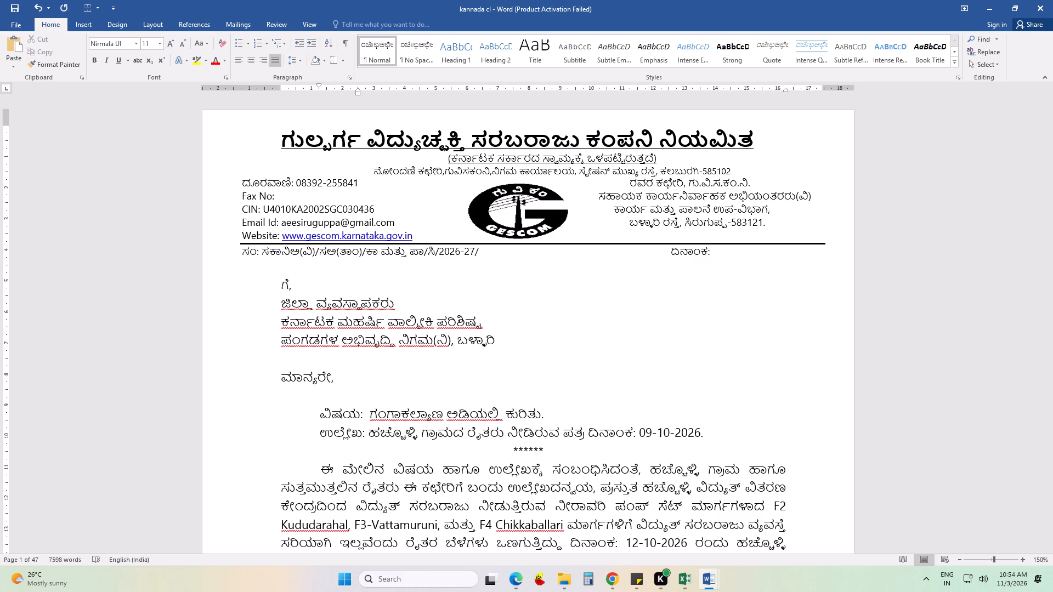
# Continue the subject line with ಕೈಗೊಂಡ ಕಾಮಗಾರಿಗಳ before ಕುರಿತು.
pyautogui.press('k')
pyautogui.hotkey('shift', 'y')
pyautogui.write('goM')
pyautogui.press('w')
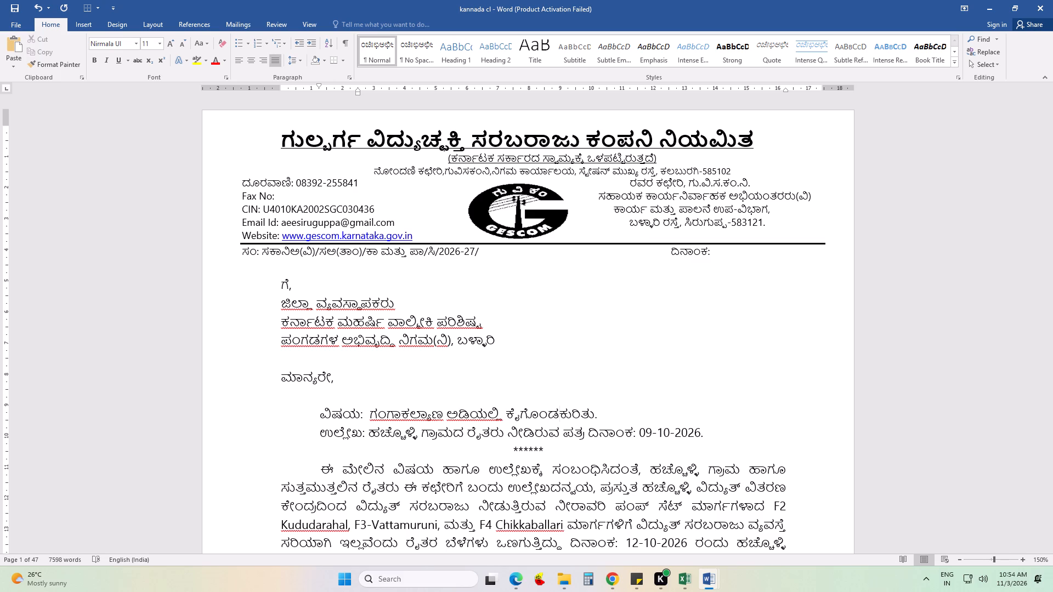
pyautogui.press('space')
pyautogui.write('kAmgA')
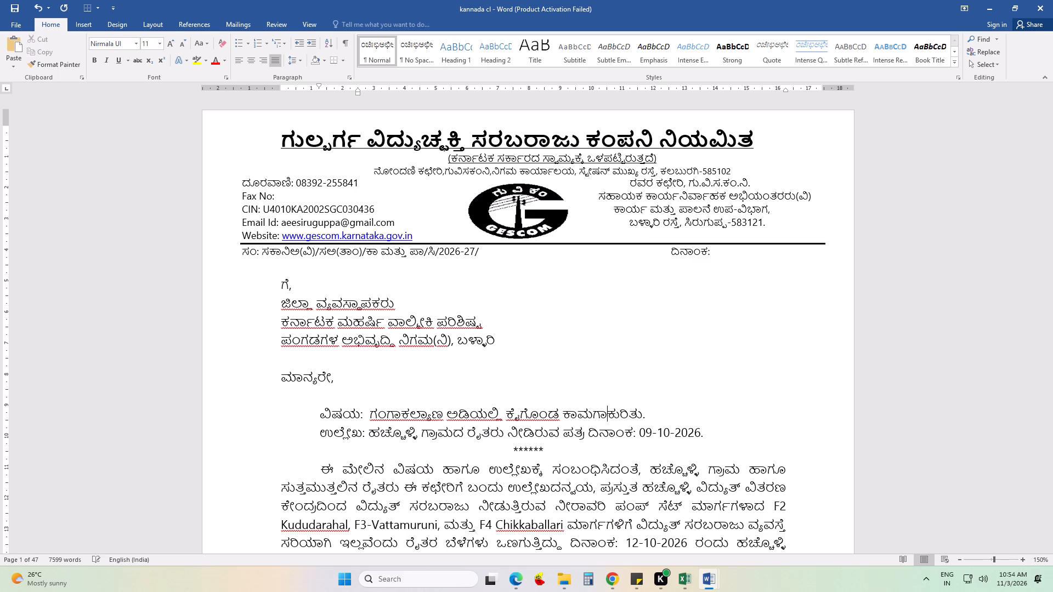
pyautogui.write('ri')
pyautogui.press('BackSpace')
pyautogui.press('BackSpace')
pyautogui.write('rig')
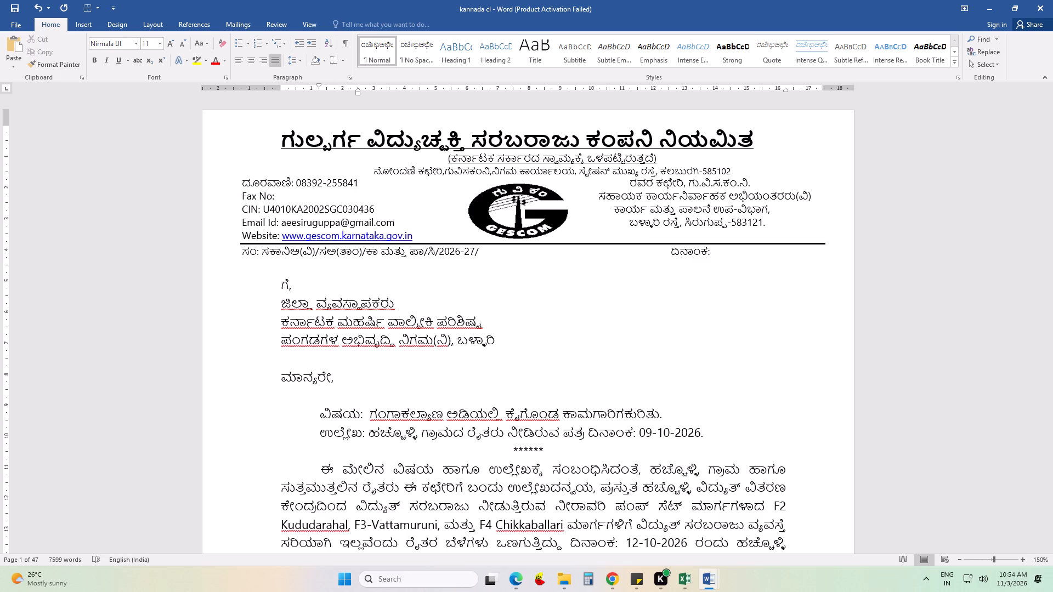
pyautogui.hotkey('shift', 'l')
pyautogui.press('space')
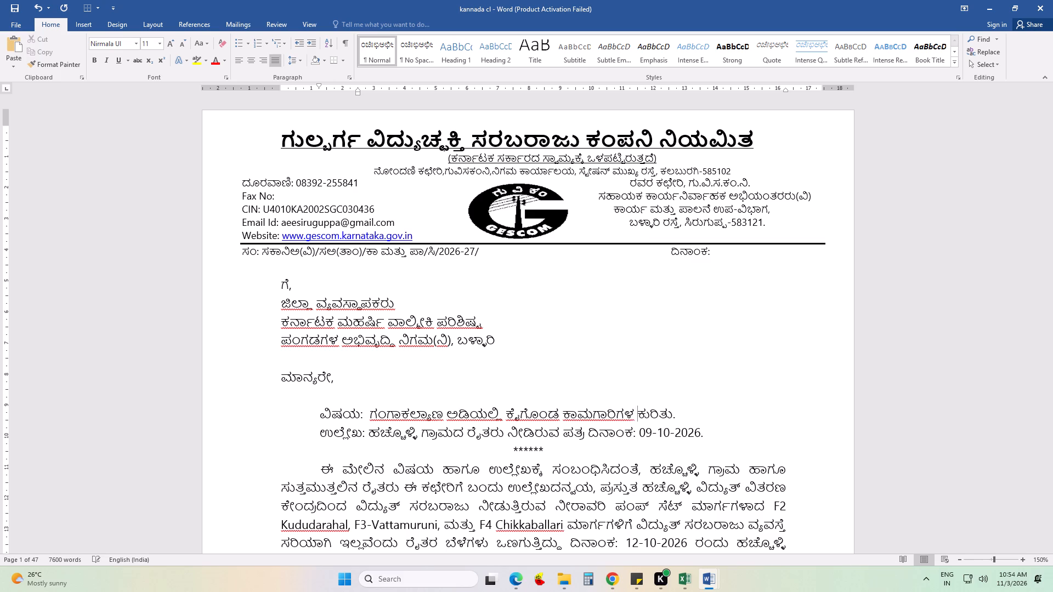
# Add the word ಅರ್ಜಿಗಳ to the subject after ಕಾಮಗಾರಿಗಳ.
pyautogui.hotkey('shift', 'a')
pyautogui.press('BackSpace')
pyautogui.press('space')
pyautogui.write('a')
pyautogui.write('rfji')
pyautogui.press('g')
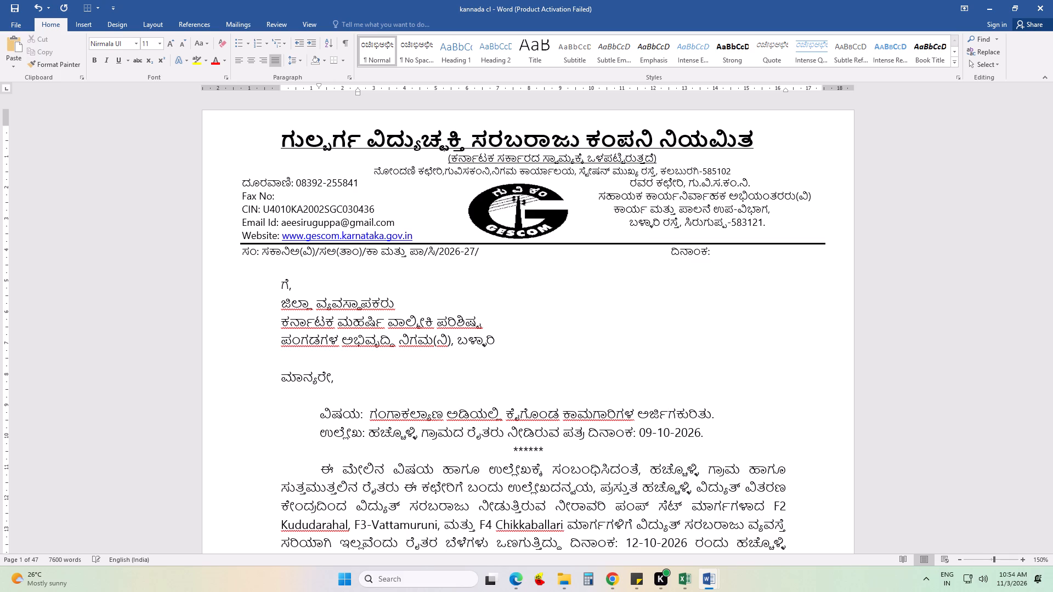
pyautogui.write('L')
pyautogui.press('space')
# Complete the subject with ದಾಖಲಾತಿಗಳ before ಕುರಿತು and save the document.
pyautogui.write('dAkA')
pyautogui.press('BackSpace')
pyautogui.press('BackSpace')
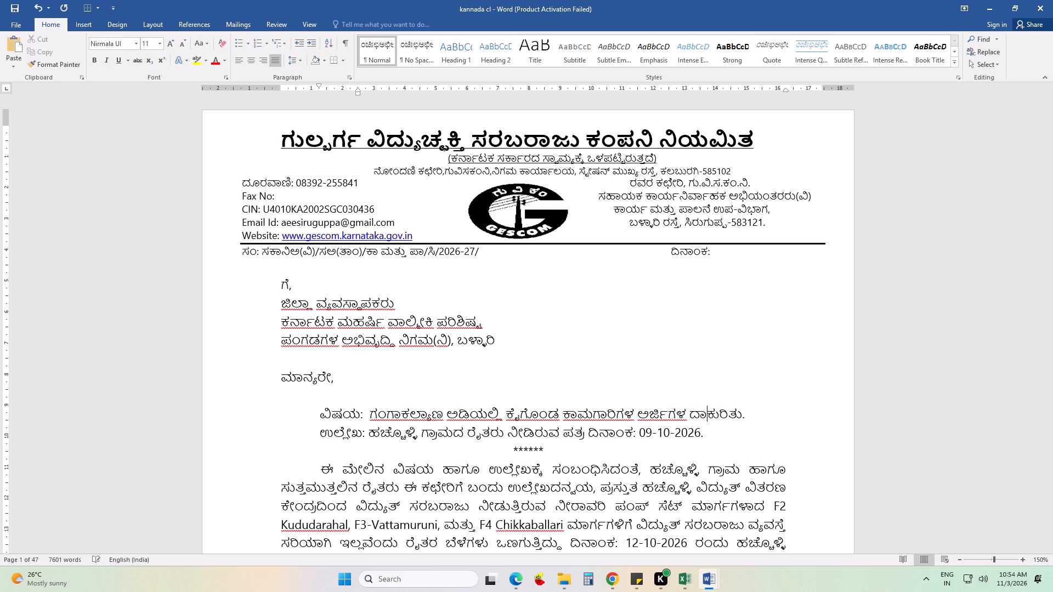
pyautogui.write('KLA')
pyautogui.hotkey('shift', 'BackSpace')
pyautogui.press('BackSpace')
pyautogui.press('BackSpace')
pyautogui.write('KA')
pyautogui.press('l')
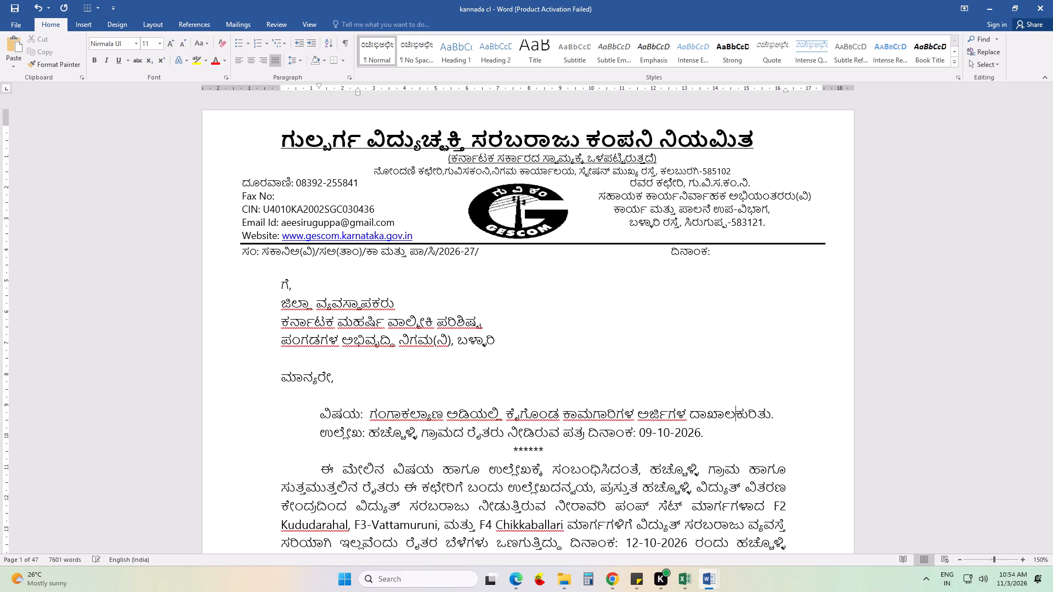
pyautogui.press('BackSpace')
pyautogui.press('BackSpace')
pyautogui.write('lA')
pyautogui.write('tigL')
pyautogui.press('space')
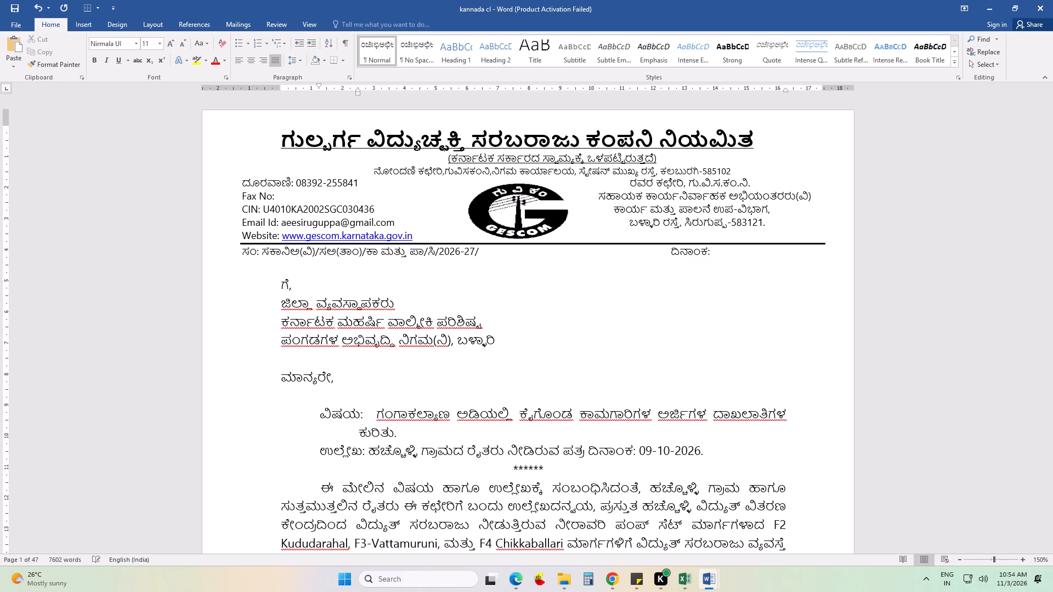
pyautogui.hotkey('ctrl', 's')
# Delete the old reference text about the Hachcholli farmers' letter after ಉಲ್ಲೇಖ:, including its ದಿನಾಂಕ: label, keeping only the date.
pyautogui.press('Down')
pyautogui.press('Left')
pyautogui.press('Left')
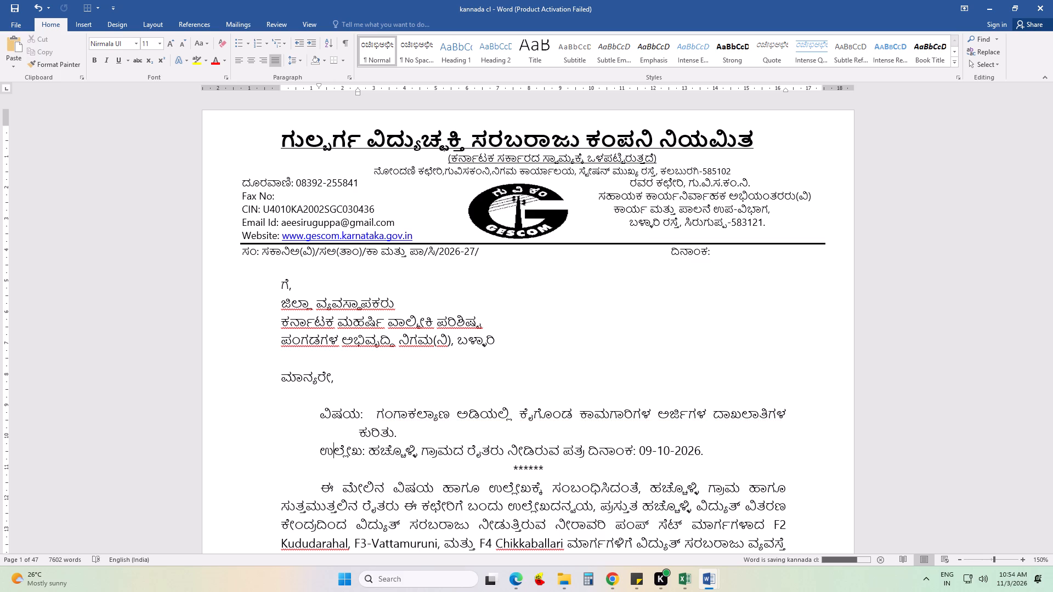
pyautogui.press('Right')
pyautogui.press('Right')
pyautogui.press('Right')
pyautogui.press('Right')
pyautogui.hotkey('shift', 'Right')
pyautogui.hotkey('shift', 'Right')
pyautogui.hotkey('shift', 'Right')
pyautogui.hotkey('shift', 'Right')
pyautogui.hotkey('shift', 'Right')
pyautogui.hotkey('shift', 'Right')
pyautogui.hotkey('shift', 'Right')
pyautogui.hotkey('shift', 'Right')
pyautogui.hotkey('shift', 'Right')
pyautogui.hotkey('shift', 'Right')
pyautogui.hotkey('shift', 'Right')
pyautogui.hotkey('shift', 'Right')
pyautogui.hotkey('shift', 'Right')
pyautogui.hotkey('shift', 'Right')
pyautogui.hotkey('shift', 'Right')
pyautogui.hotkey('shift', 'Right')
pyautogui.hotkey('shift', 'Right')
pyautogui.hotkey('shift', 'Right')
pyautogui.hotkey('shift', 'Right')
pyautogui.hotkey('shift', 'Right')
pyautogui.hotkey('shift', 'Right')
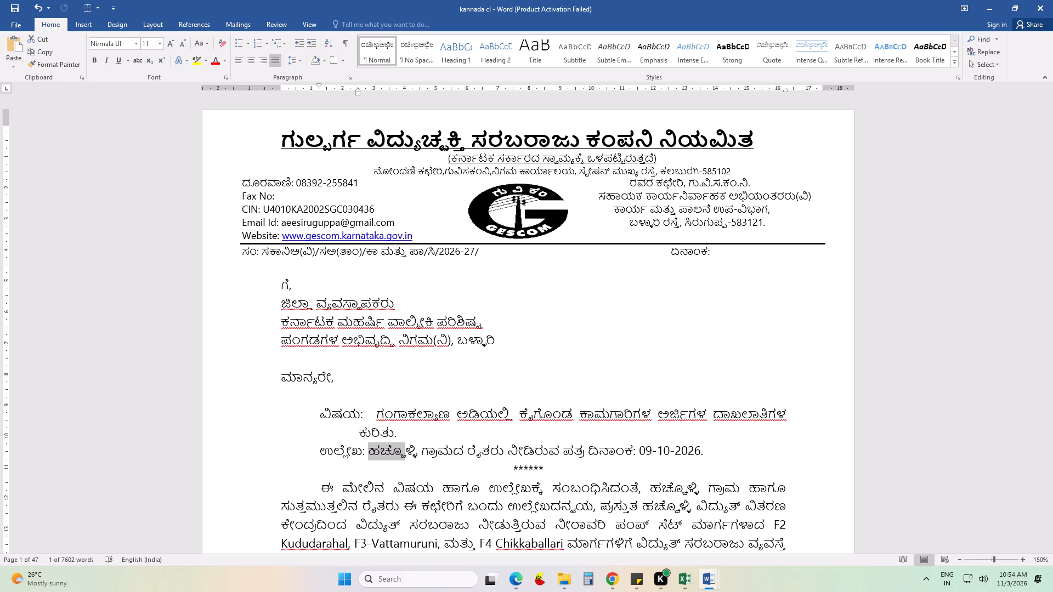
pyautogui.hotkey('shift', 'Right')
pyautogui.hotkey('shift', 'Right')
pyautogui.hotkey('shift', 'Right')
pyautogui.hotkey('shift', 'Right')
pyautogui.hotkey('shift', 'Left')
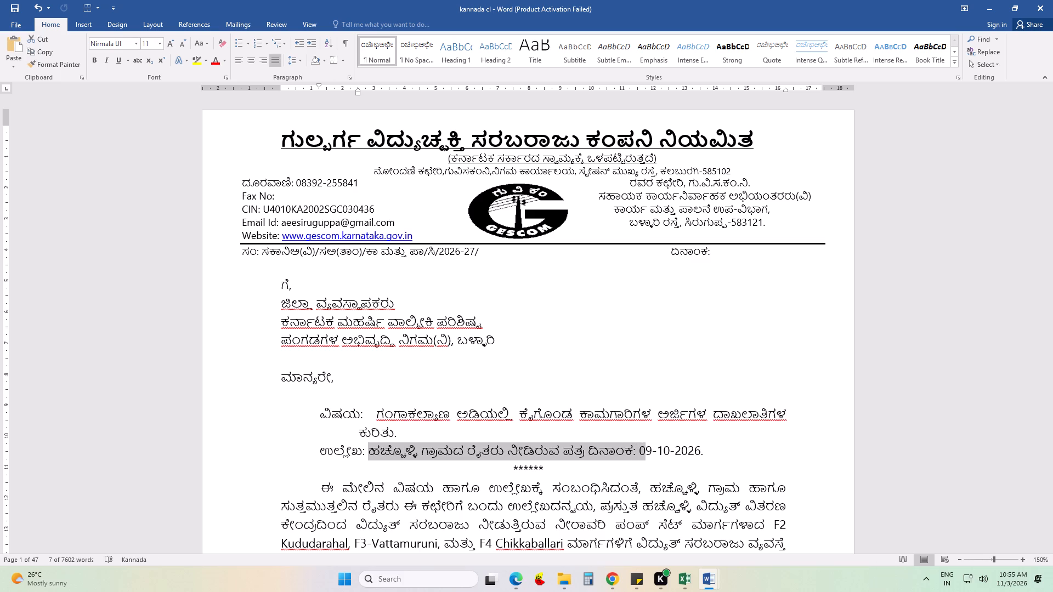
pyautogui.hotkey('shift', 'Left')
pyautogui.press('Delete')
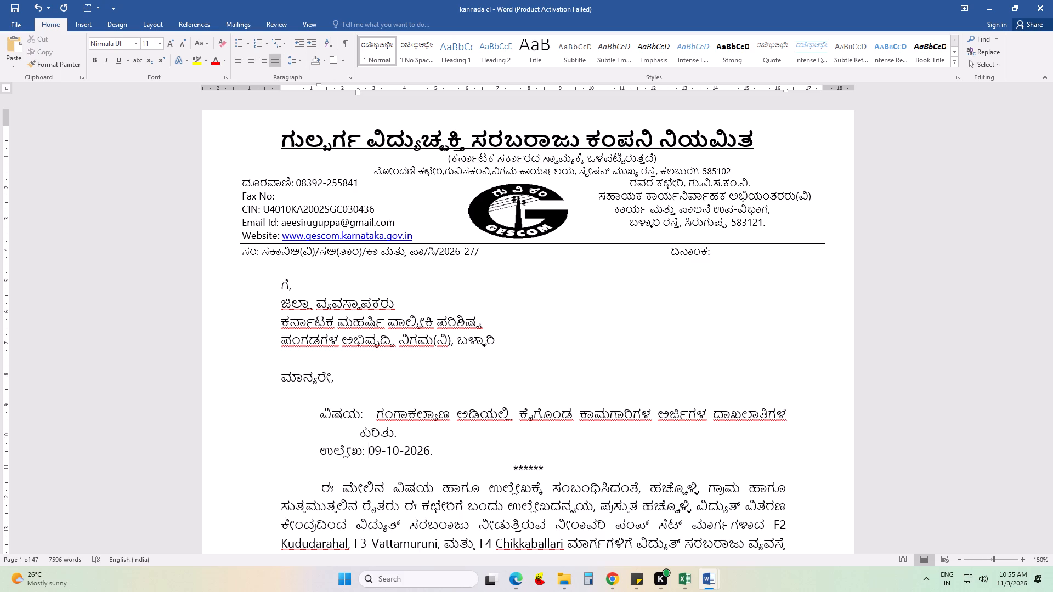
# Enter ತಮ್ಮ ಕಛೇರಿ ಪತ್ರ ಸಂಖ್ಯೆ: 450 in the reference line, between ಉಲ್ಲೇಖ: and the date.
pyautogui.press('t')
pyautogui.write('mfm')
pyautogui.press('space')
pyautogui.write('kCEri ptfr')
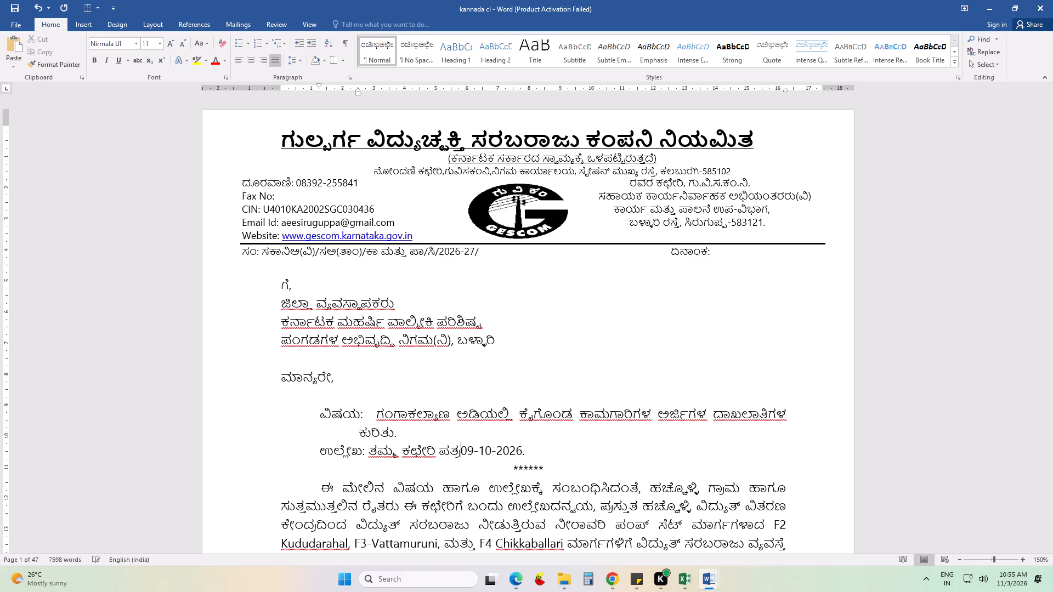
pyautogui.press('space')
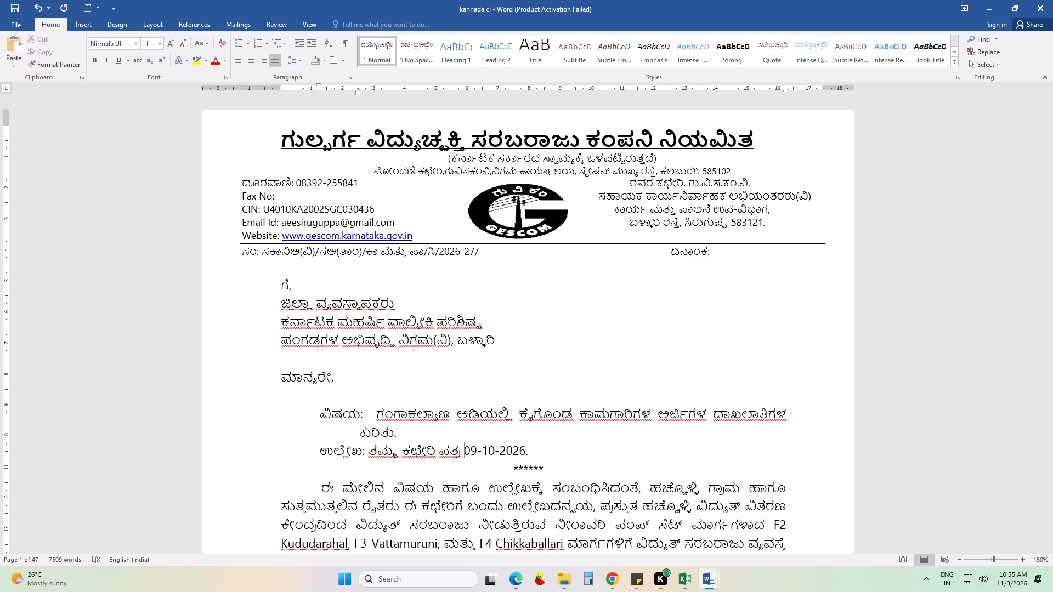
pyautogui.write('s<')
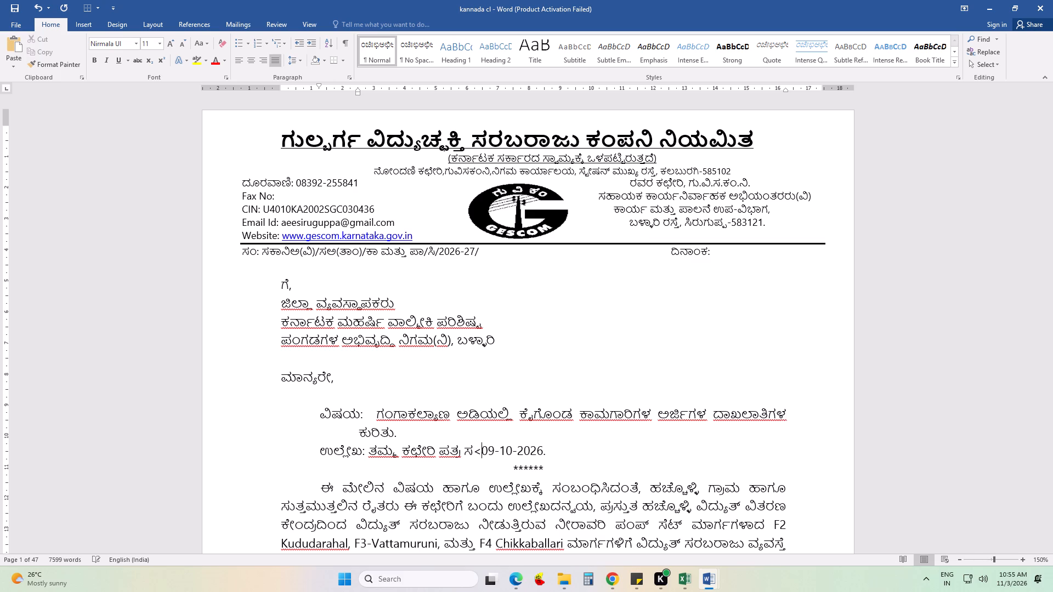
pyautogui.write('Kfye')
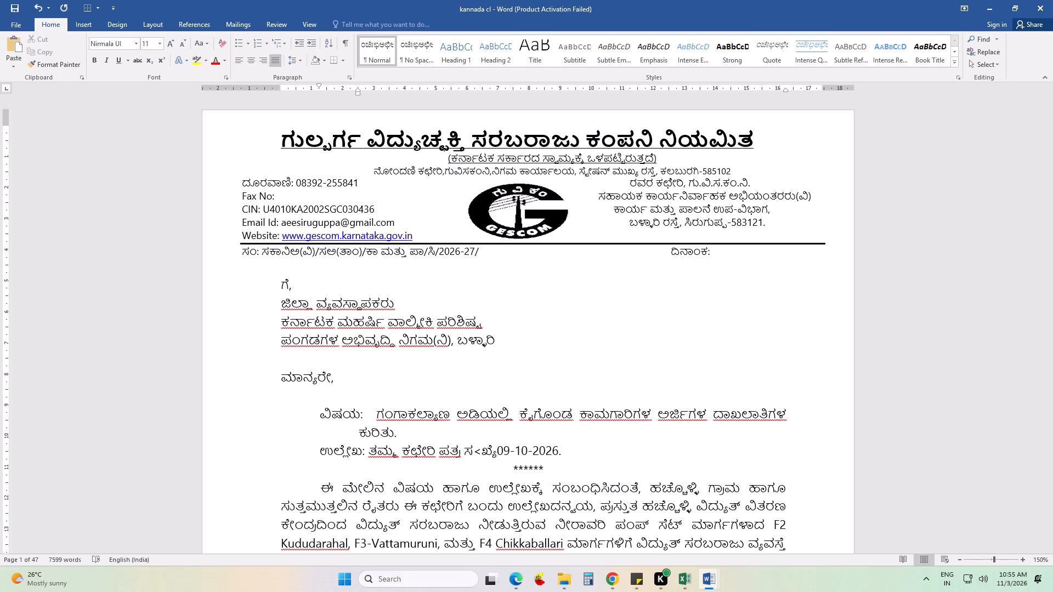
pyautogui.press('Left')
pyautogui.press('BackSpace')
pyautogui.hotkey('shift', 'm')
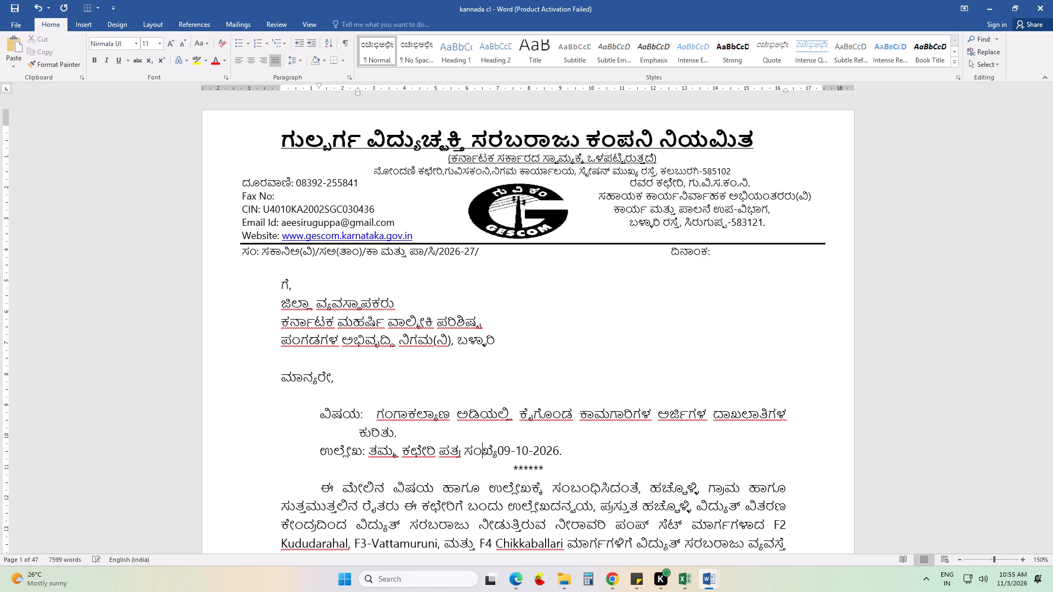
pyautogui.press('Right')
pyautogui.press('Right')
pyautogui.press('Left')
pyautogui.write(':')
pyautogui.press('space')
pyautogui.write('450')
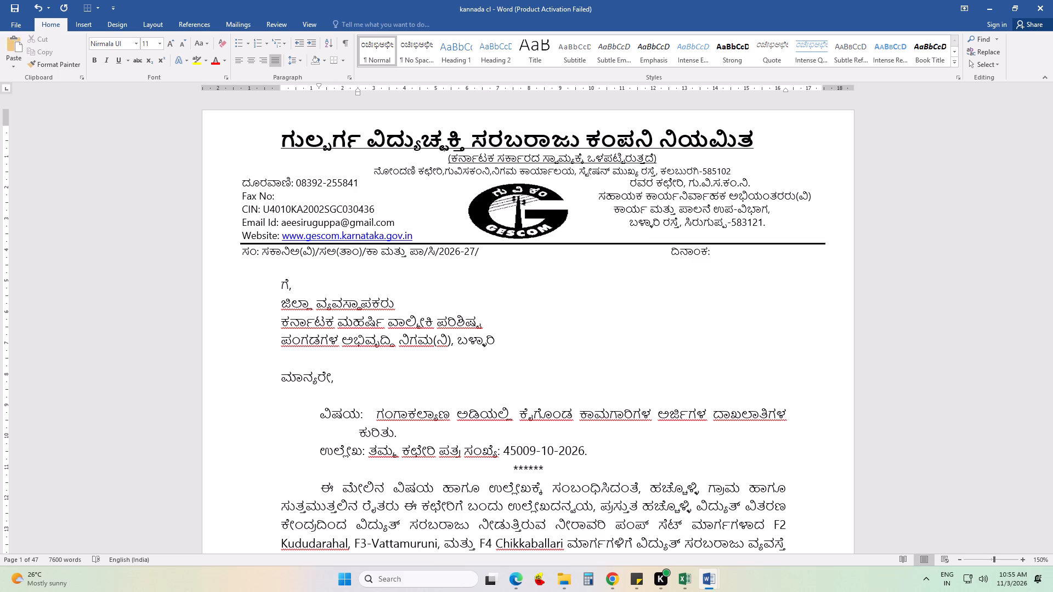
# Add the label ದಿನಾಂಕ: after 450, set the reference date to 28-10-2026, and save the document.
pyautogui.press('space')
pyautogui.write('dinAM')
pyautogui.write('k:')
pyautogui.press('space')
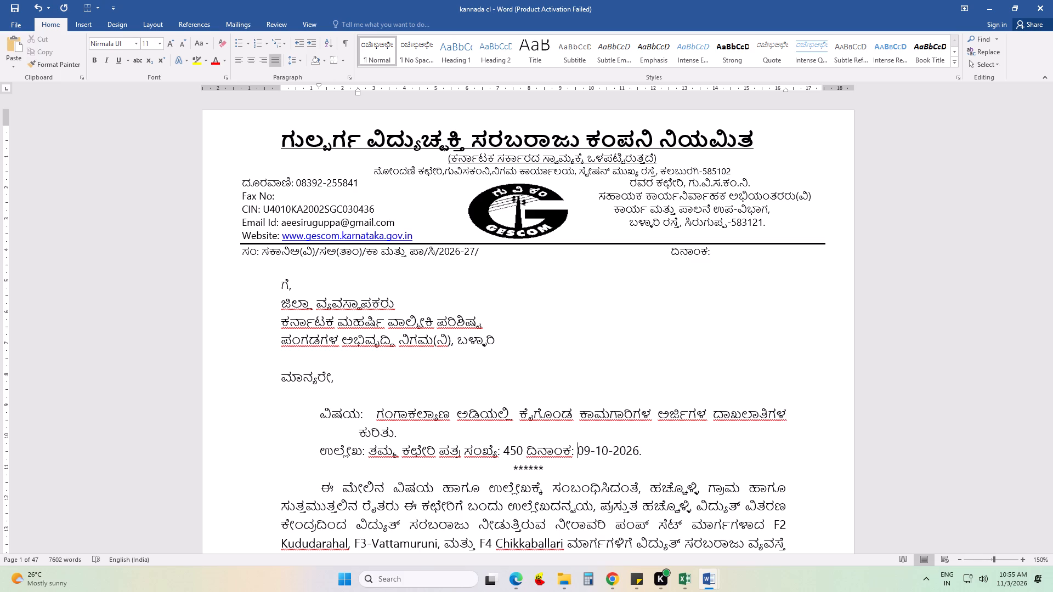
pyautogui.press('Delete')
pyautogui.press('Delete')
pyautogui.press('Delete')
pyautogui.press('Delete')
pyautogui.press('Delete')
pyautogui.press('Delete')
pyautogui.write('28-10')
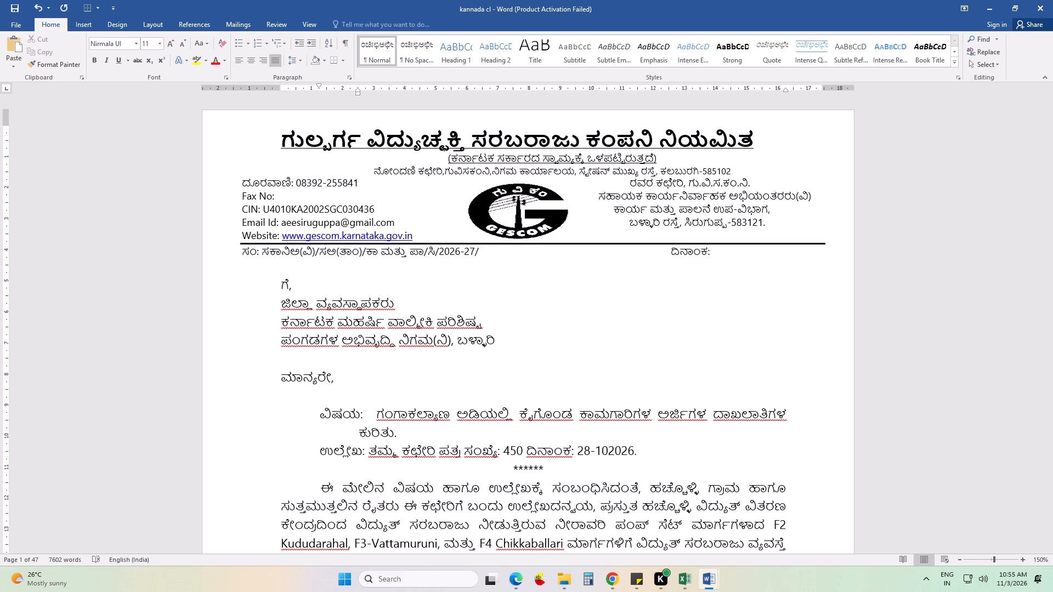
pyautogui.press('-')
pyautogui.hotkey('ctrl', 's')
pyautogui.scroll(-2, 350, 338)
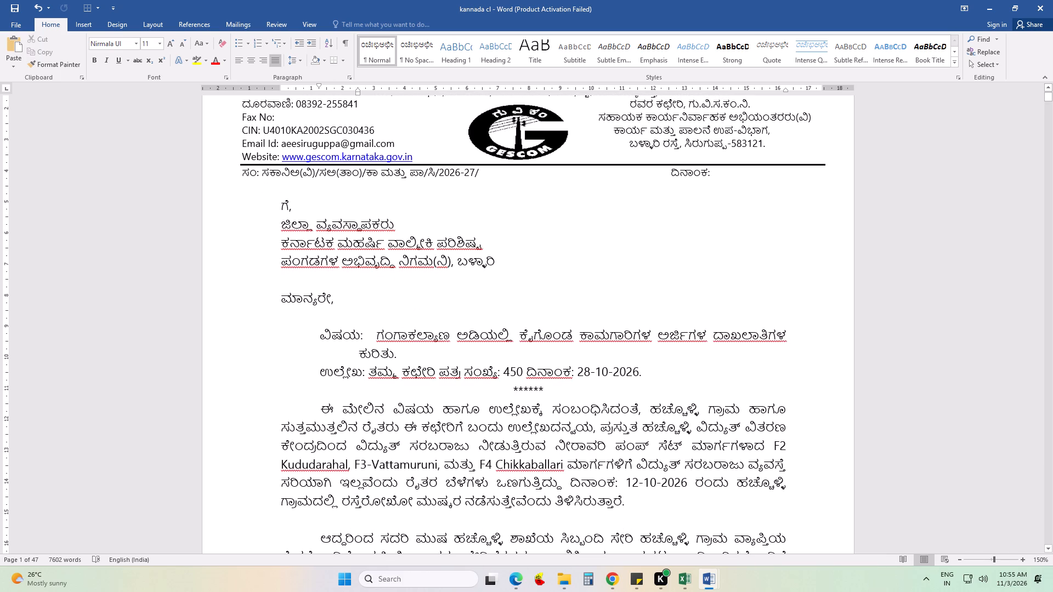
# Delete ಹಾಗೂ ಉಲ್ಲೇಖ from the body's opening line so it reads ಈ ಮೇಲಿನ ವಿಷಯಕ್ಕೆ ಸಂಬಂಧಿಸಿದಂತೆ.
pyautogui.click(314, 412)
pyautogui.press('Right')
pyautogui.press('Right')
pyautogui.press('Right')
pyautogui.press('Right')
pyautogui.press('Right')
pyautogui.press('Right')
pyautogui.press('Right')
pyautogui.press('Right')
pyautogui.press('Right')
pyautogui.press('Right')
pyautogui.hotkey('shift', 'Right')
pyautogui.hotkey('shift', 'Right')
pyautogui.hotkey('shift', 'Right')
pyautogui.hotkey('shift', 'Right')
pyautogui.hotkey('shift', 'Right')
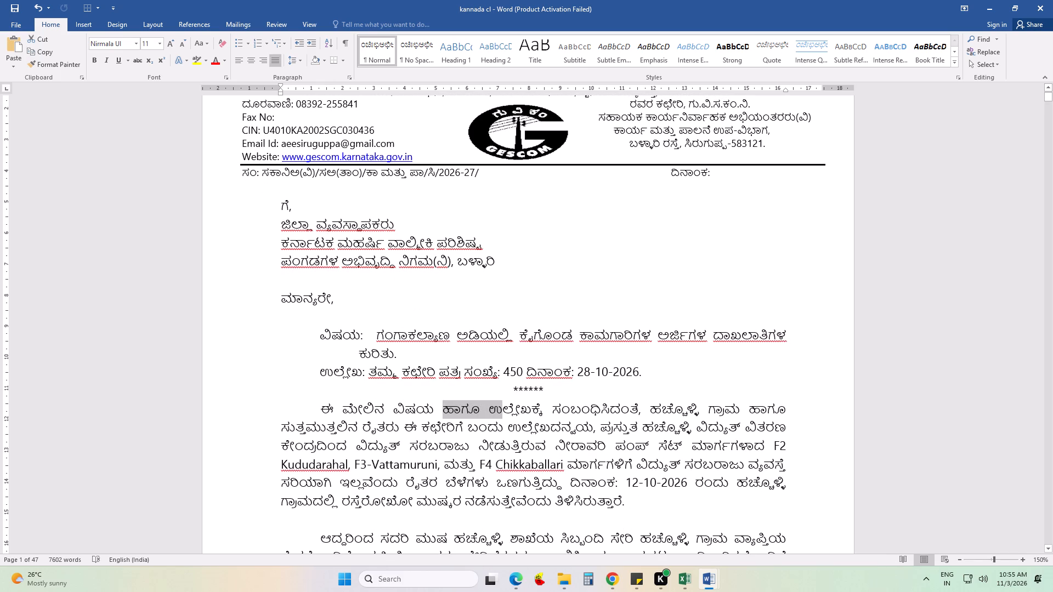
pyautogui.hotkey('shift', 'Right')
pyautogui.press('Delete')
pyautogui.press('BackSpace')
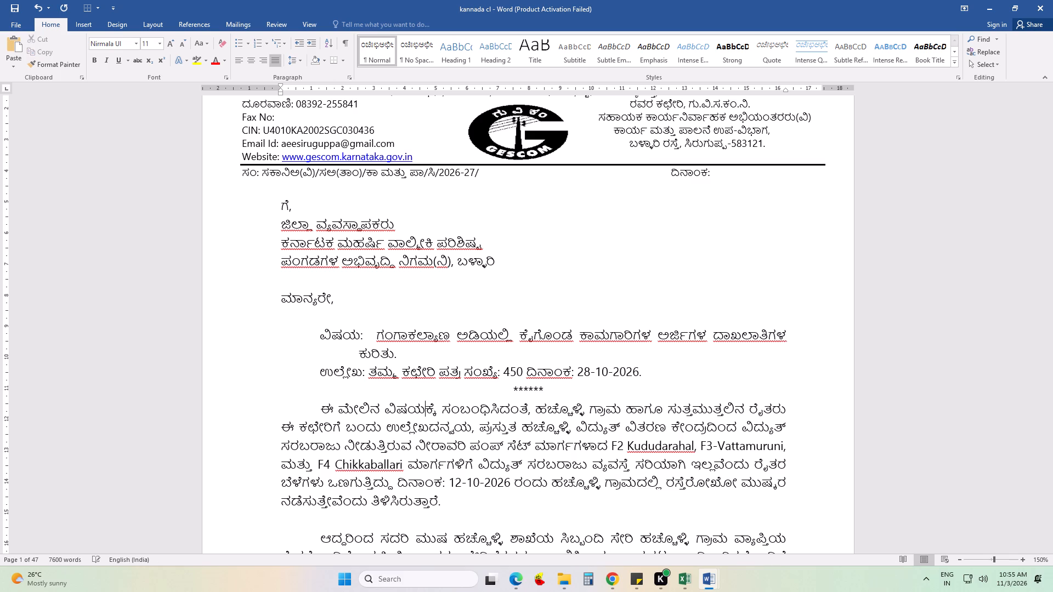
# Insert ಉಲ್ಲೇಖ after ಸಂಬಂಧಿಸಿದಂತೆ, in the opening line of the body.
pyautogui.press('Right')
pyautogui.press('Right')
pyautogui.press('Right')
pyautogui.press('Right')
pyautogui.press('Right')
pyautogui.press('Right')
pyautogui.press('Right')
pyautogui.press('Right')
pyautogui.press('Right')
pyautogui.press('Right')
pyautogui.press('Right')
pyautogui.press('Right')
pyautogui.press('Left')
pyautogui.press('Left')
pyautogui.press('u')
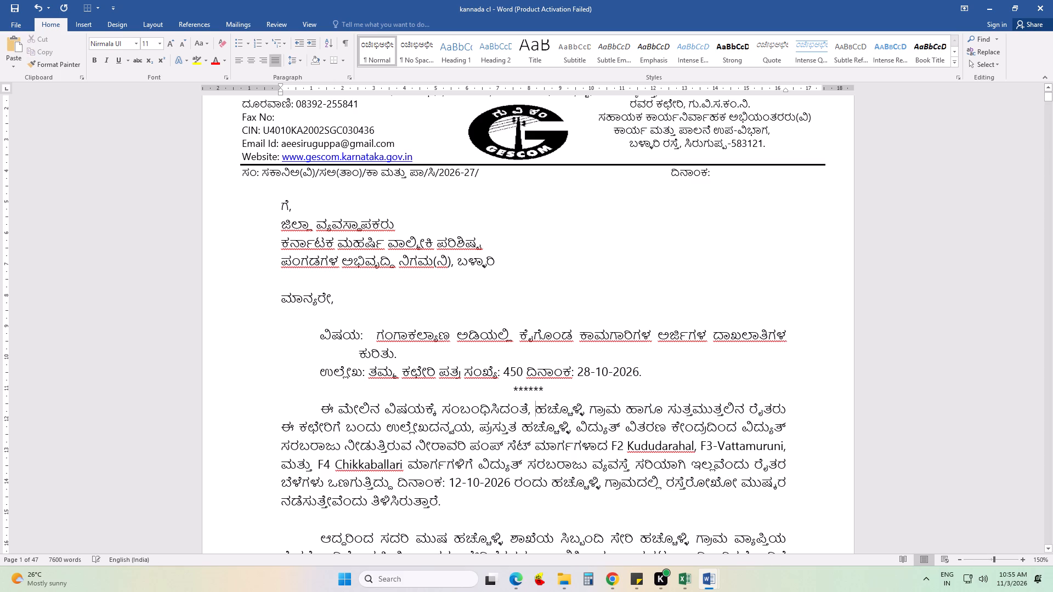
pyautogui.press('u')
pyautogui.write('lflEK')
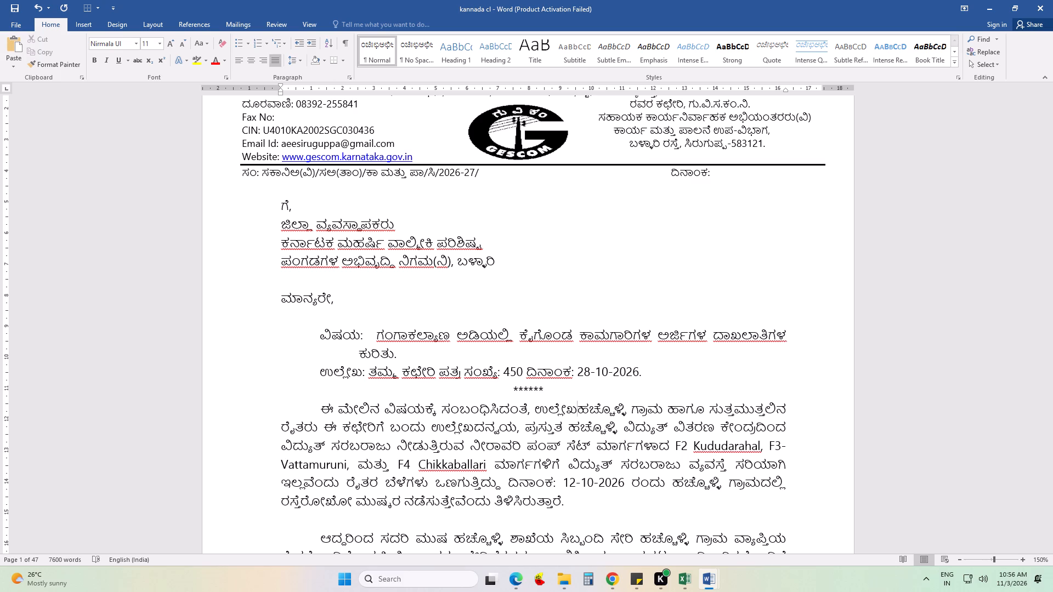
# Delete all the old body text about the Hachcholli farmers' strike, from ಹಚ್ಚೊಳ್ಳಿ after ಉಲ್ಲೇಖ down to the closing ತಮ್ಮ ವಿಶ್ವಾಸಿ.
pyautogui.hotkey('shift', 'Down')
pyautogui.hotkey('shift', 'Down')
pyautogui.hotkey('shift', 'Down')
pyautogui.hotkey('shift', 'Down')
pyautogui.hotkey('shift', 'Down')
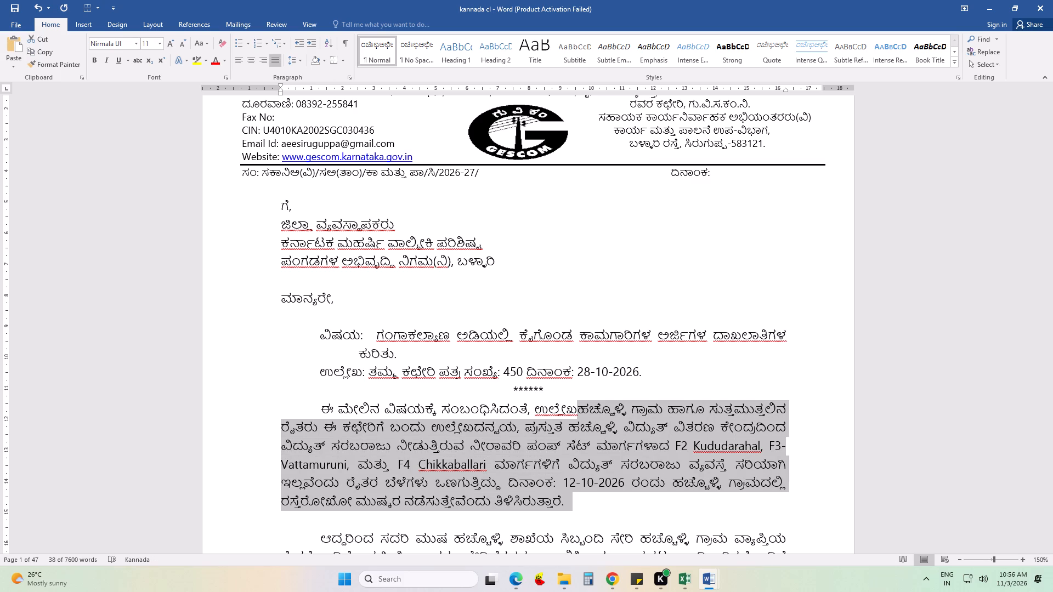
pyautogui.hotkey('shift', 'Down')
pyautogui.hotkey('shift', 'Down')
pyautogui.hotkey('shift', 'Down')
pyautogui.hotkey('shift', 'Down')
pyautogui.hotkey('shift', 'Down')
pyautogui.hotkey('shift', 'Down')
pyautogui.hotkey('shift', 'Down')
pyautogui.hotkey('shift', 'Down')
pyautogui.hotkey('shift', 'Down')
pyautogui.hotkey('shift', 'Down')
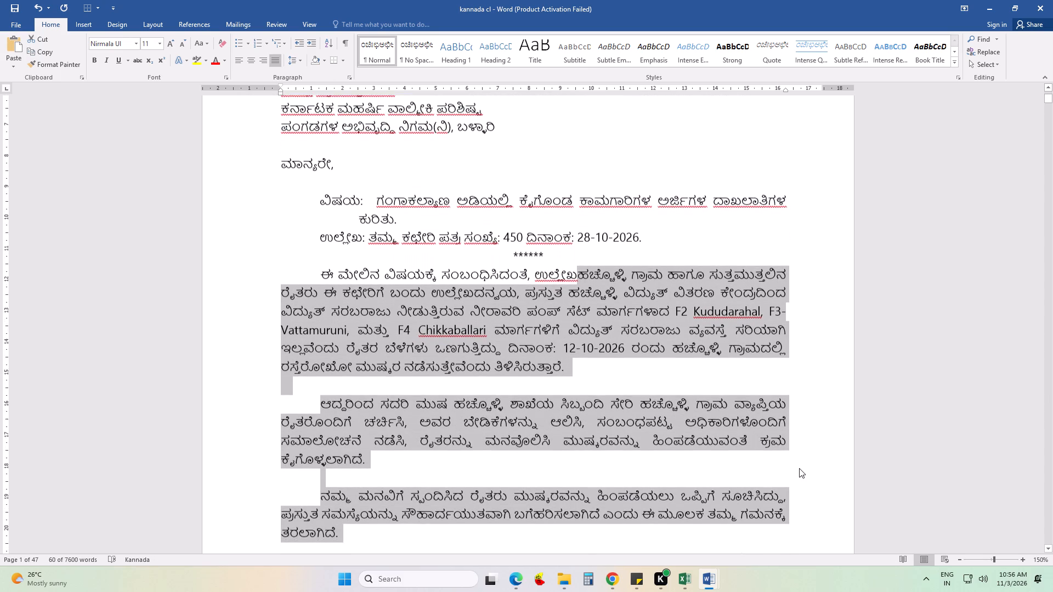
pyautogui.hotkey('shift', 'Down')
pyautogui.hotkey('shift', 'Down')
pyautogui.hotkey('shift', 'Up')
pyautogui.hotkey('shift', 'Up')
pyautogui.press('Delete')
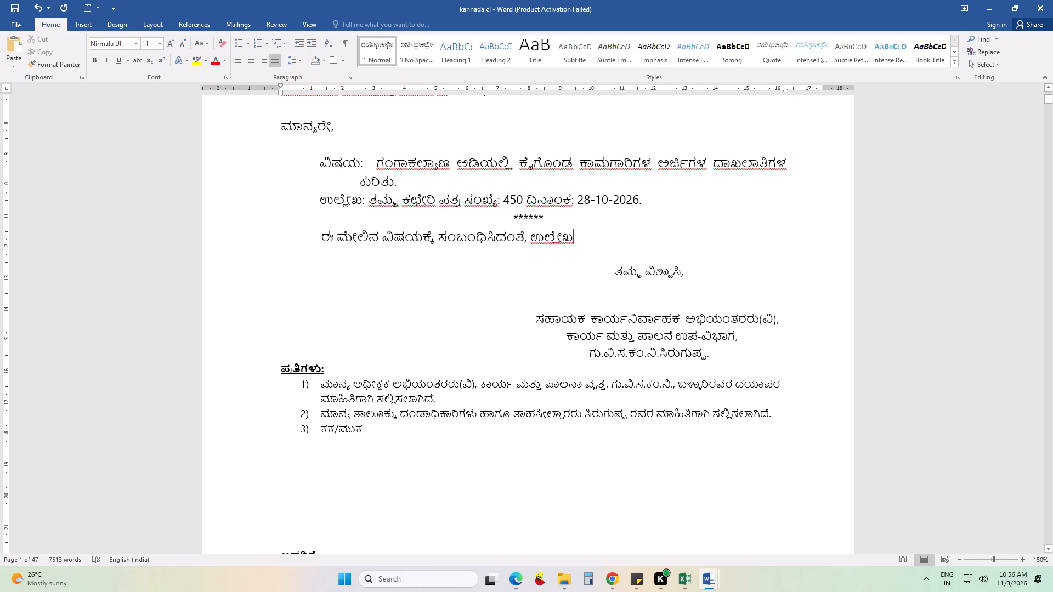
# Add (1)ರಂತೆ directly after ಉಲ್ಲೇಖ in the body, followed by a space.
pyautogui.hotkey('shift', '(')
pyautogui.press('1')
pyautogui.hotkey('shift', ')')
pyautogui.press('r')
pyautogui.write('Mte')
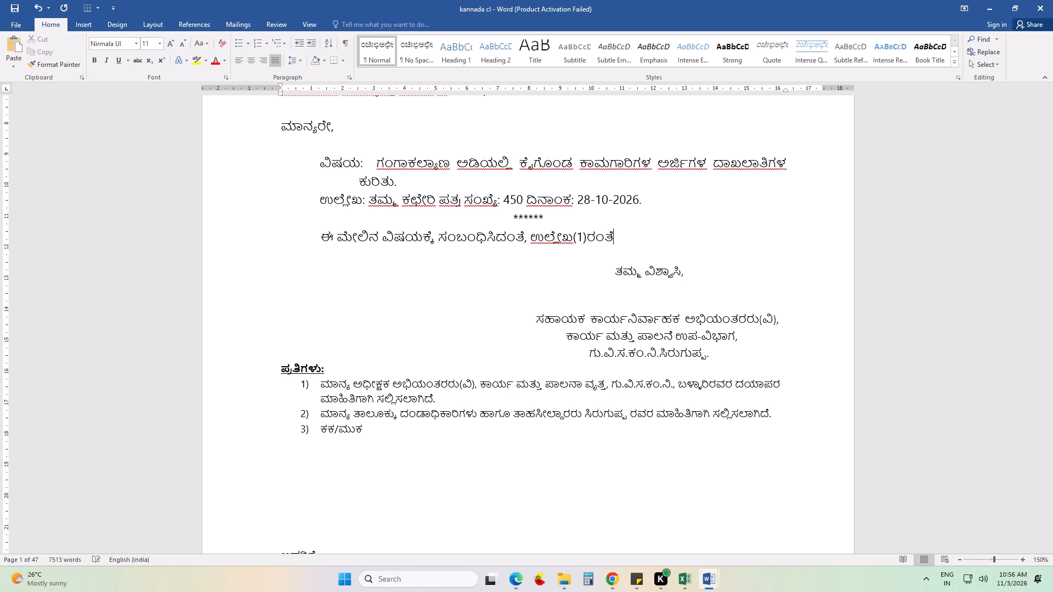
pyautogui.press('space')
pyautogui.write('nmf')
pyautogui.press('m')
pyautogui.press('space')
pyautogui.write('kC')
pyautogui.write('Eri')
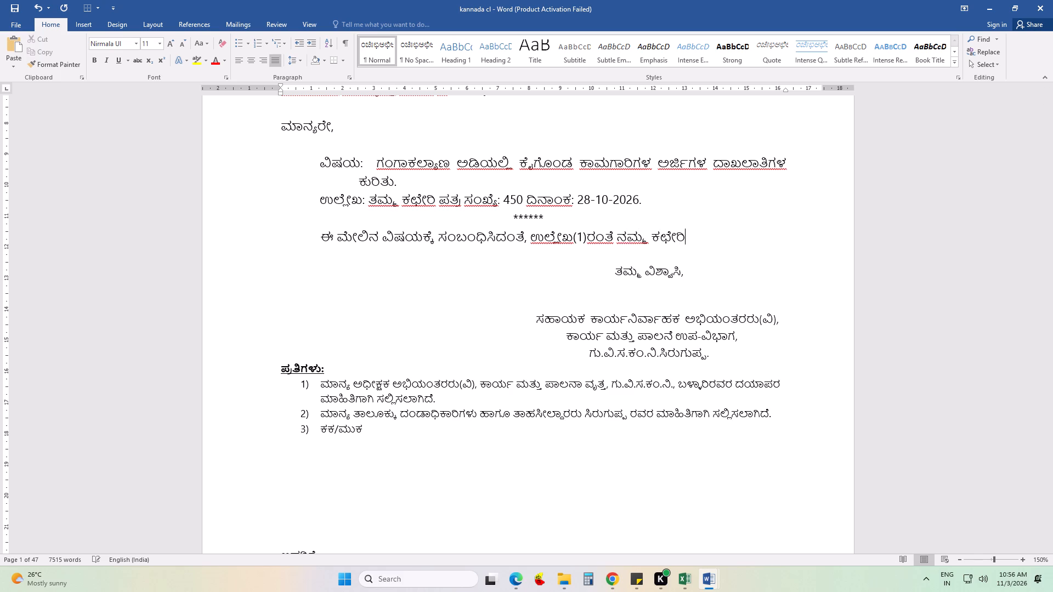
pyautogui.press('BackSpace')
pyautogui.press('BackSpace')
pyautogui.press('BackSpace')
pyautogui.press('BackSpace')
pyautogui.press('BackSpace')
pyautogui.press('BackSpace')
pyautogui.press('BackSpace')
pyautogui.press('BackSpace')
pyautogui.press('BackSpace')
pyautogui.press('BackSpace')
# Continue the body sentence with ಈ ಕಛೇರಿಗೆ after ಉಲ್ಲೇಖ(1)ರಂತೆ.
pyautogui.write('I kC')
pyautogui.write('Erige')
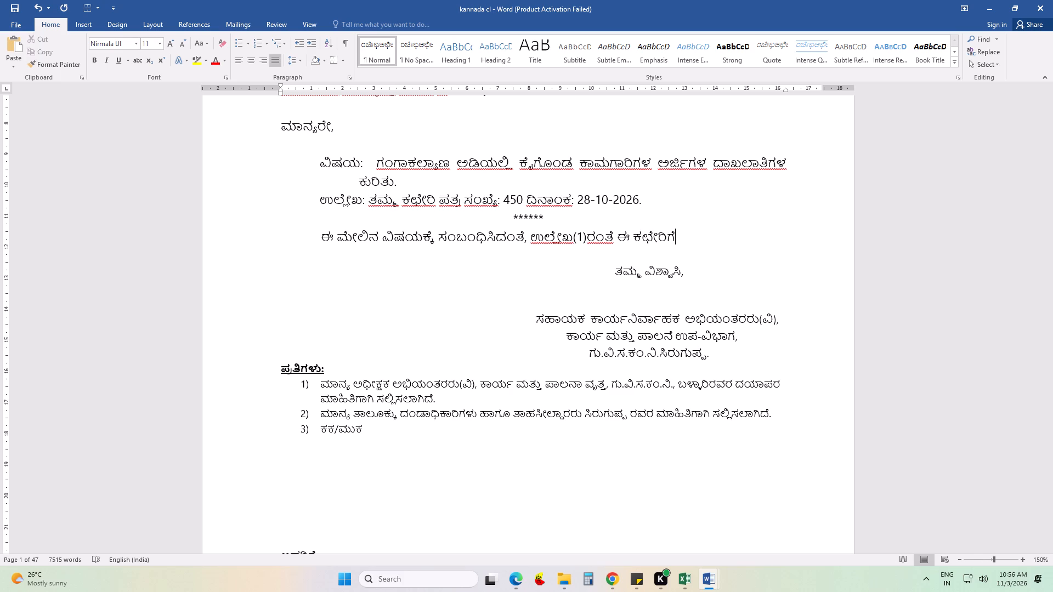
pyautogui.press('space')
# Copy the address line ಕರ್ನಾಟಕ ಮಹರ್ಷಿ ವಾಲ್ಮೀಕಿ ಪರಿಶಿಷ್ಟ into the body sentence after ಈ ಕಛೇರಿಗೆ.
pyautogui.scroll(1, 714, 443)
pyautogui.scroll(-1, 712, 443)
pyautogui.scroll(3, 711, 443)
pyautogui.scroll(-1, 1004, 483)
pyautogui.scroll(3, 948, 466)
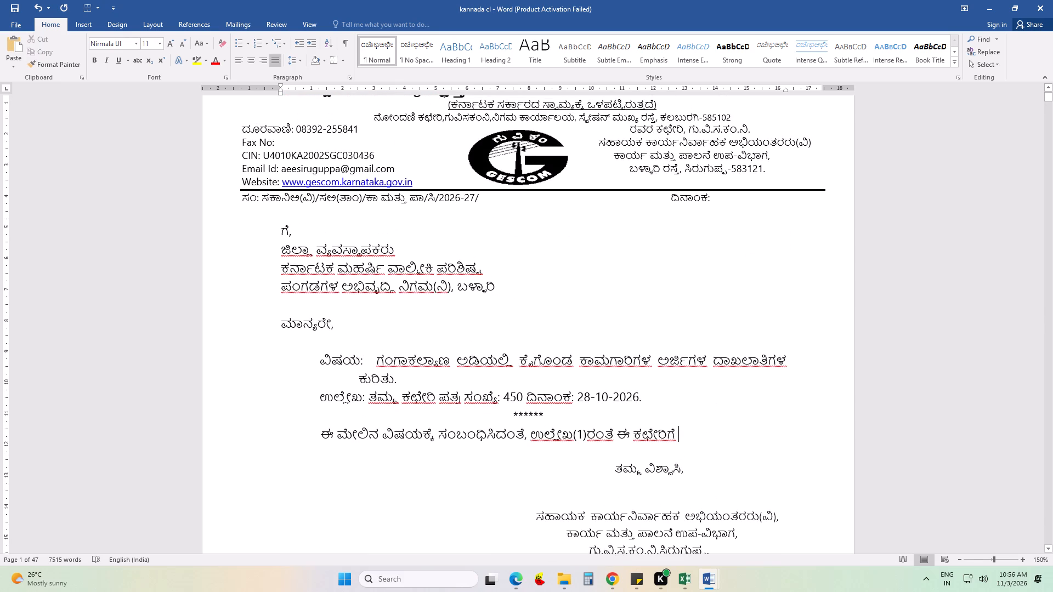
pyautogui.click(280, 269)
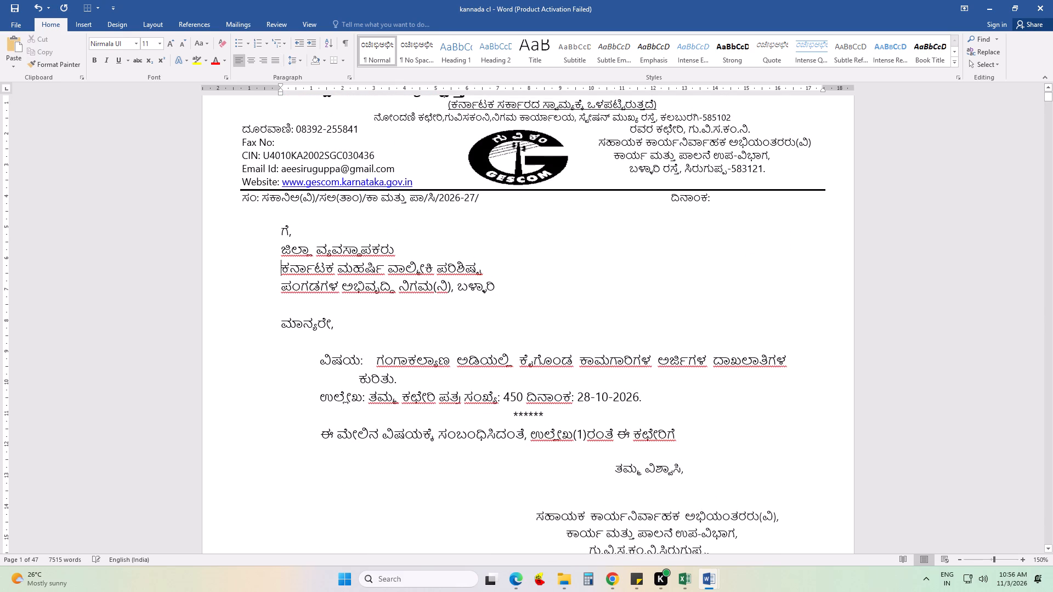
pyautogui.hotkey('shift', 'Down')
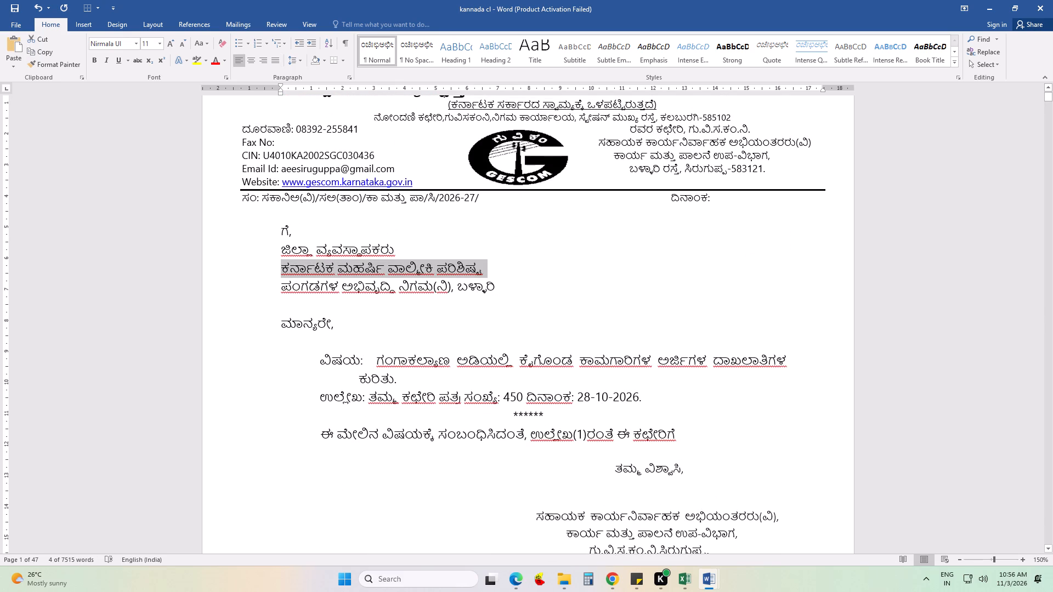
pyautogui.hotkey('ctrl', 'c')
pyautogui.click(667, 431)
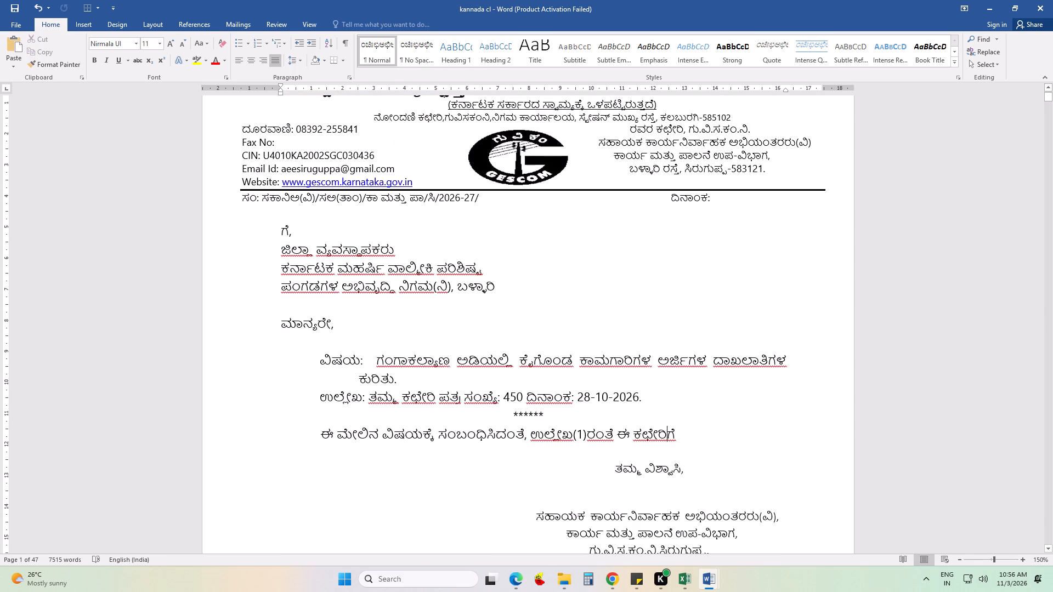
pyautogui.press('Right')
pyautogui.hotkey('ctrl', 'v')
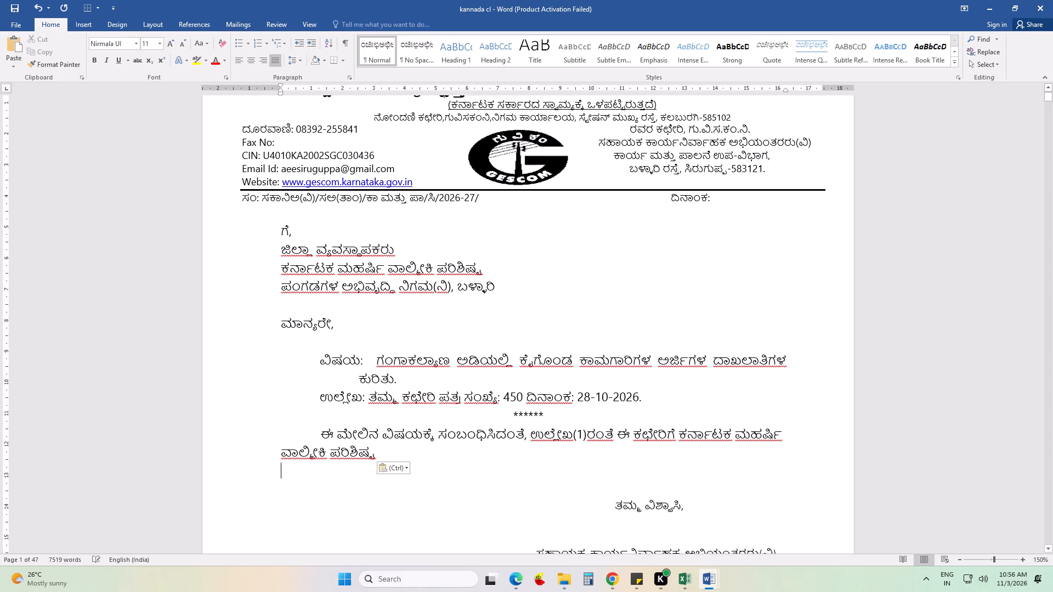
# Copy ಪಂಗಡಗಳ ಅಭಿವೃದ್ಧಿ ನಿಗಮ from the address block, without (ನಿ), into the body sentence after ಪರಿಶಿಷ್ಟ.
pyautogui.click(279, 288)
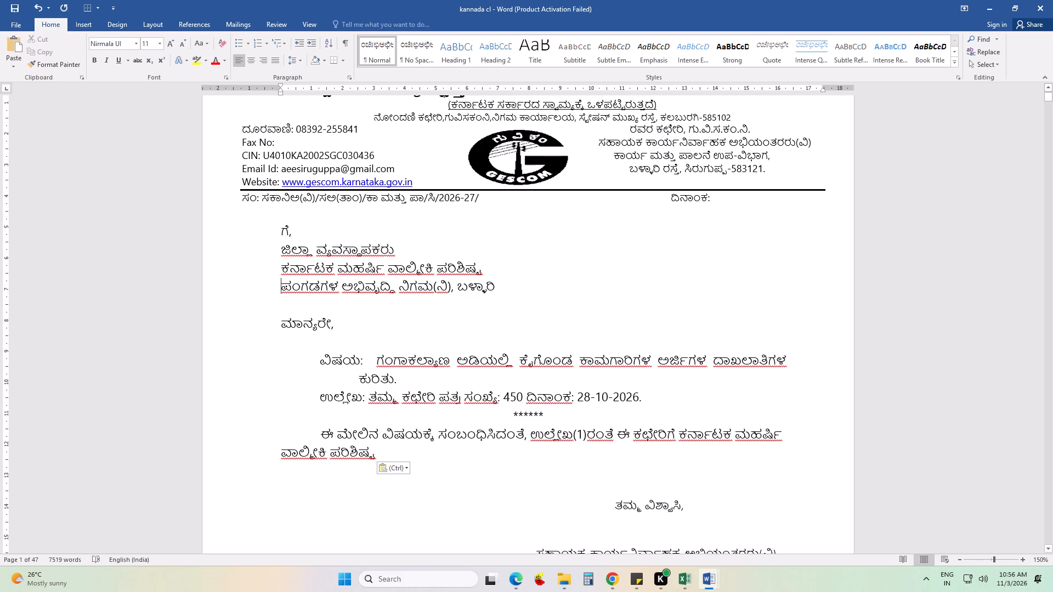
pyautogui.hotkey('shift', 'Right')
pyautogui.hotkey('shift', 'Right')
pyautogui.hotkey('shift', 'Right')
pyautogui.hotkey('shift', 'Right')
pyautogui.hotkey('shift', 'Right')
pyautogui.hotkey('shift', 'Right')
pyautogui.hotkey('shift', 'Right')
pyautogui.hotkey('shift', 'Right')
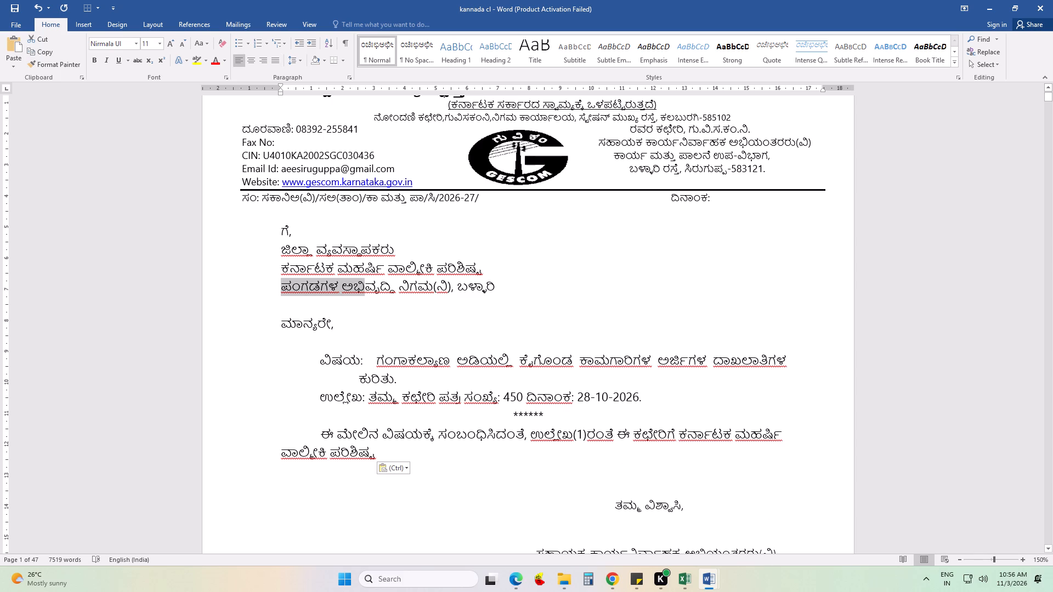
pyautogui.hotkey('shift', 'Right')
pyautogui.hotkey('shift', 'Right')
pyautogui.hotkey('shift', 'Right')
pyautogui.hotkey('shift', 'Right')
pyautogui.hotkey('shift', 'Right')
pyautogui.hotkey('shift', 'Right')
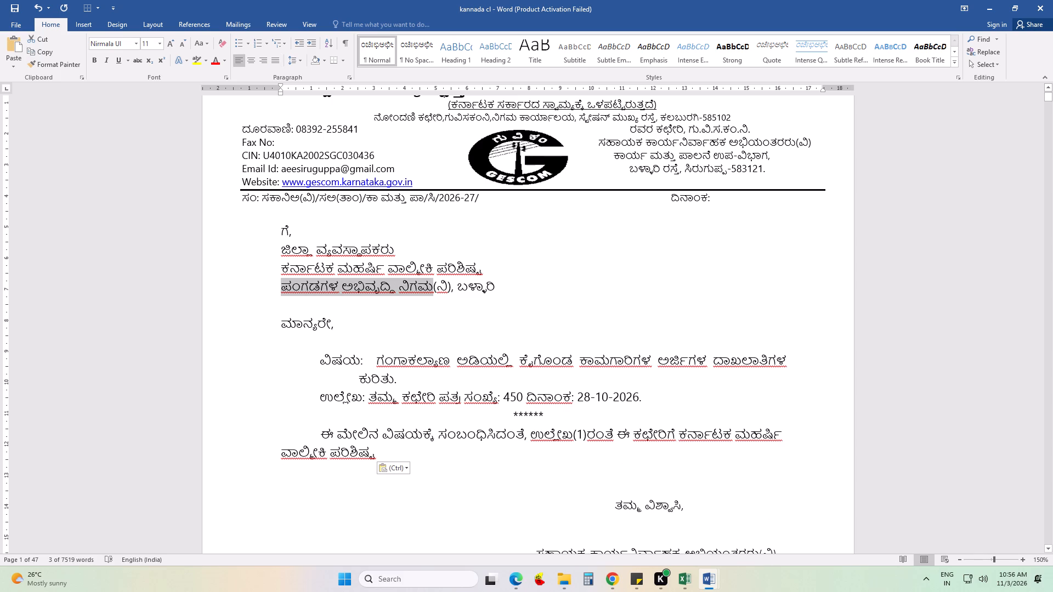
pyautogui.hotkey('ctrl', 'c')
pyautogui.click(383, 456)
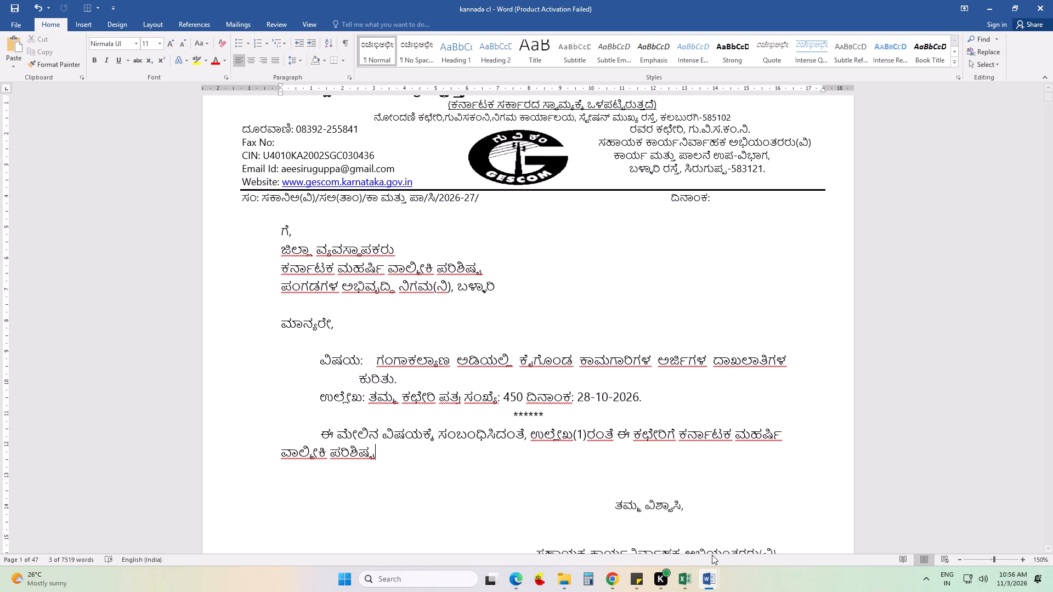
pyautogui.hotkey('ctrl', 'v')
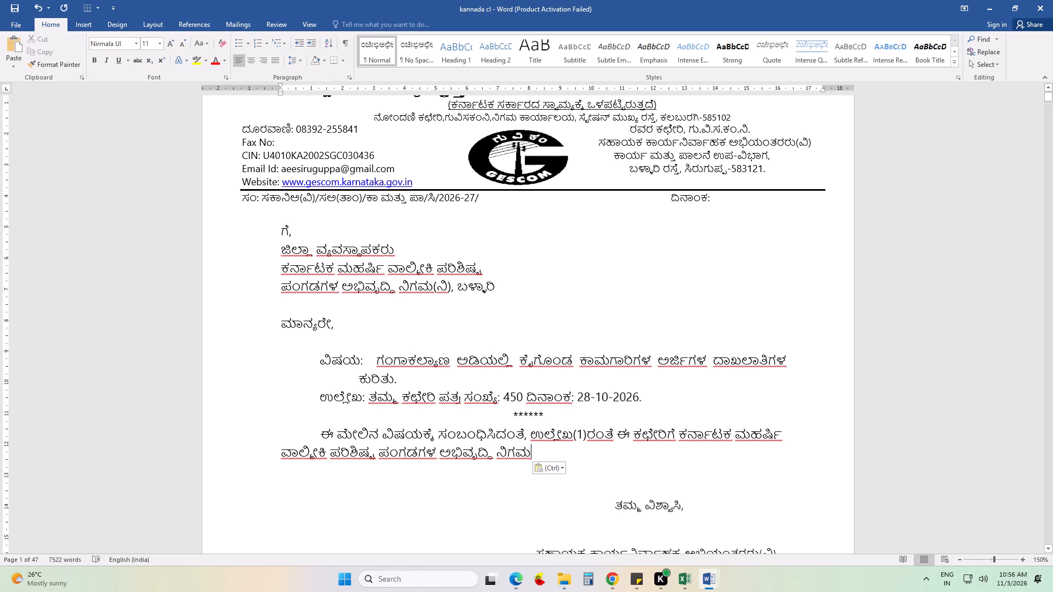
# Continue the body sentence with ಅಡಿಯಲ್ಲಿ after ನಿಗಮ, separated by a space.
pyautogui.press('space')
pyautogui.write('q')
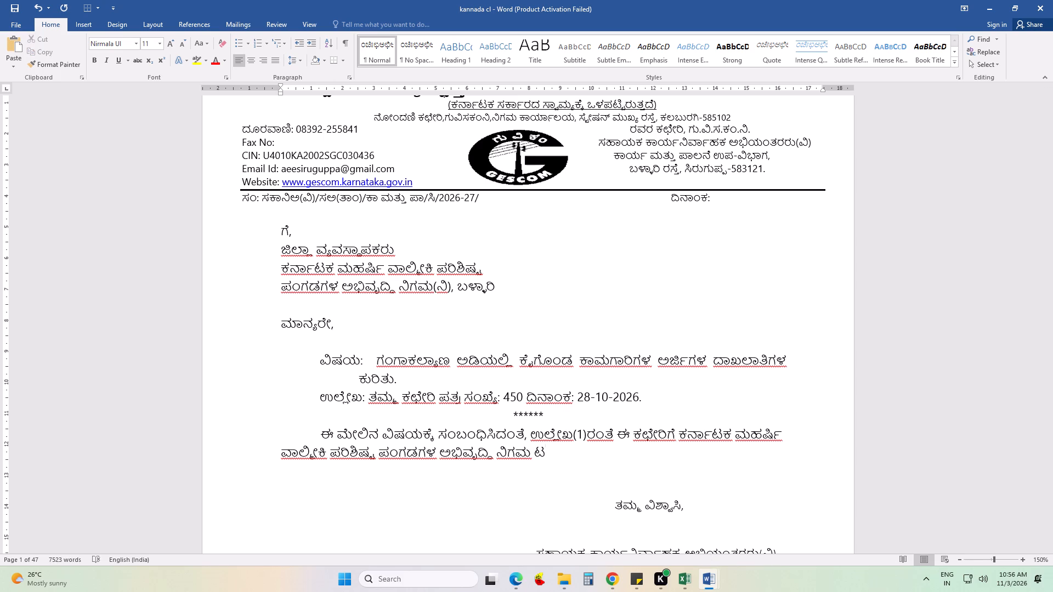
pyautogui.press('BackSpace')
pyautogui.press('a')
pyautogui.press('BackSpace')
pyautogui.press('BackSpace')
pyautogui.press('a')
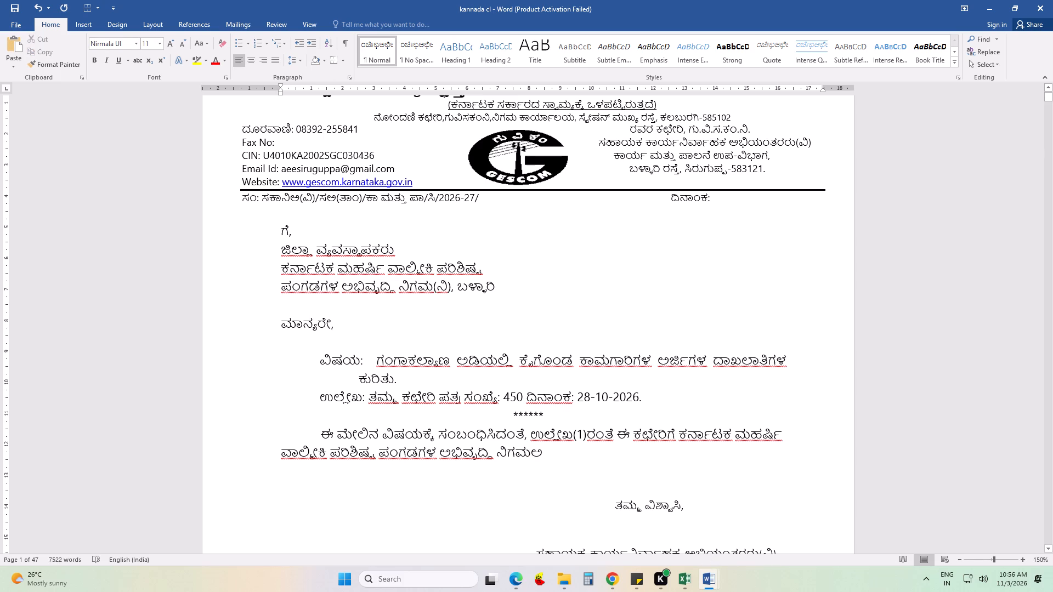
pyautogui.press('Left')
pyautogui.press('space')
pyautogui.press('Right')
pyautogui.write('wiylfli')
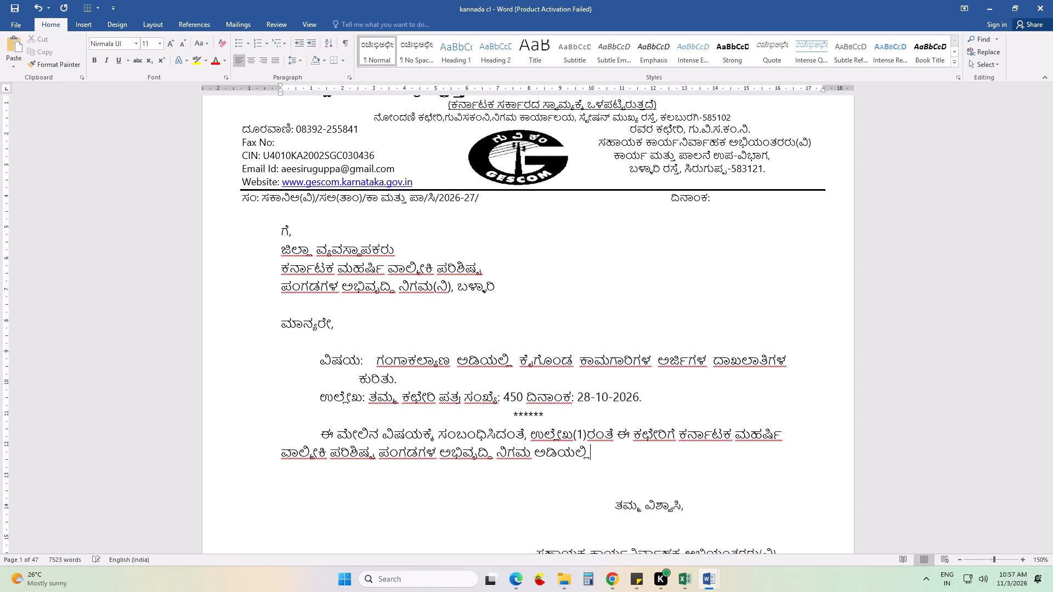
pyautogui.press('space')
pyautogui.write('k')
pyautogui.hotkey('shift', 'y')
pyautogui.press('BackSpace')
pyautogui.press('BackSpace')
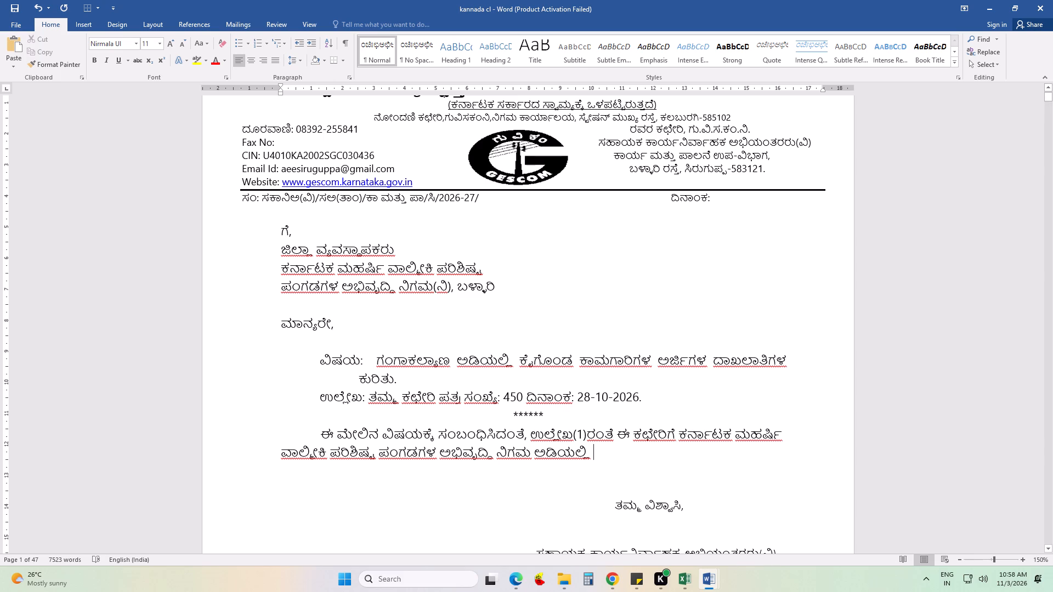
# Change ನಿಗಮ before ಅಡಿಯಲ್ಲಿ in the body sentence to ನಿಗಮದ.
pyautogui.scroll(4, 519, 416)
pyautogui.scroll(-4, 505, 518)
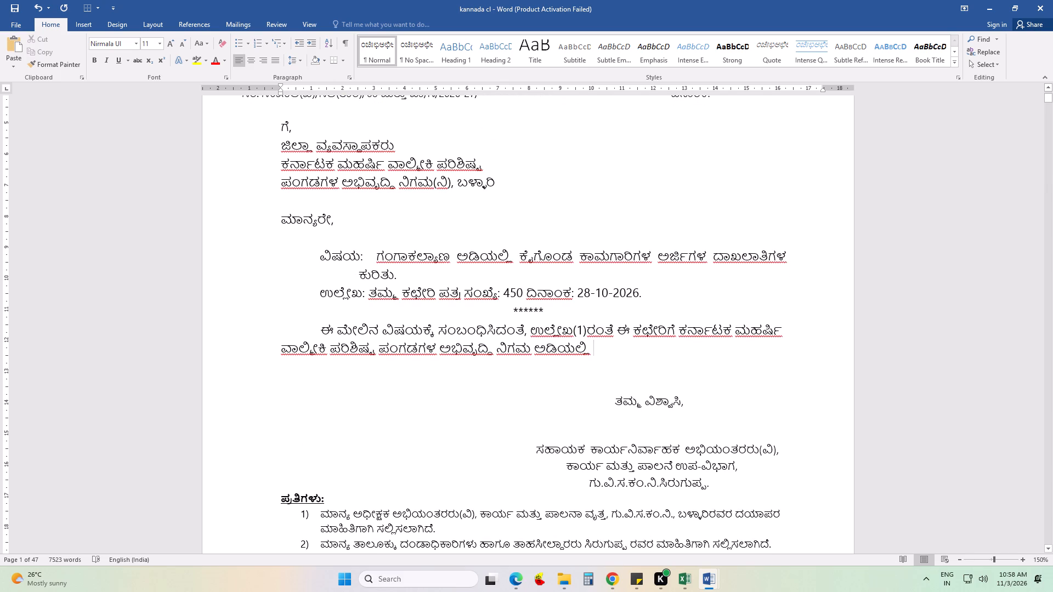
pyautogui.press('Left')
pyautogui.press('Left')
pyautogui.press('Left')
pyautogui.press('Left')
pyautogui.press('Left')
pyautogui.press('Left')
pyautogui.press('d')
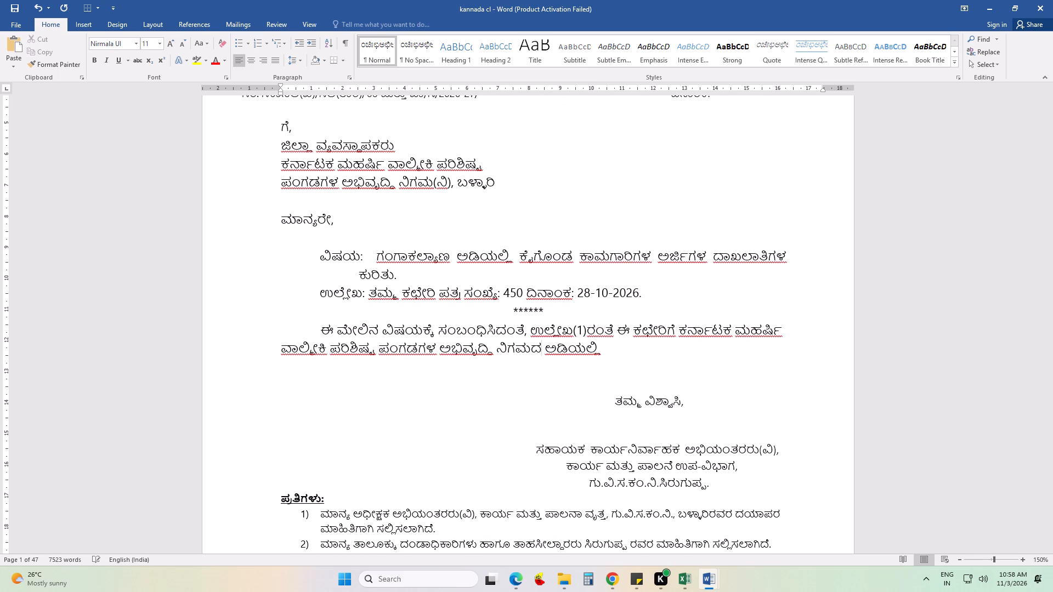
# Continue the body sentence with ಮಂಜೂರಾದ after ಅಡಿಯಲ್ಲಿ, separated by a space.
pyautogui.press('Right')
pyautogui.press('Right')
pyautogui.press('Right')
pyautogui.press('Right')
pyautogui.press('Right')
pyautogui.press('space')
pyautogui.press('m')
pyautogui.write('MjU')
pyautogui.write('rAD')
pyautogui.press('BackSpace')
pyautogui.write('d')
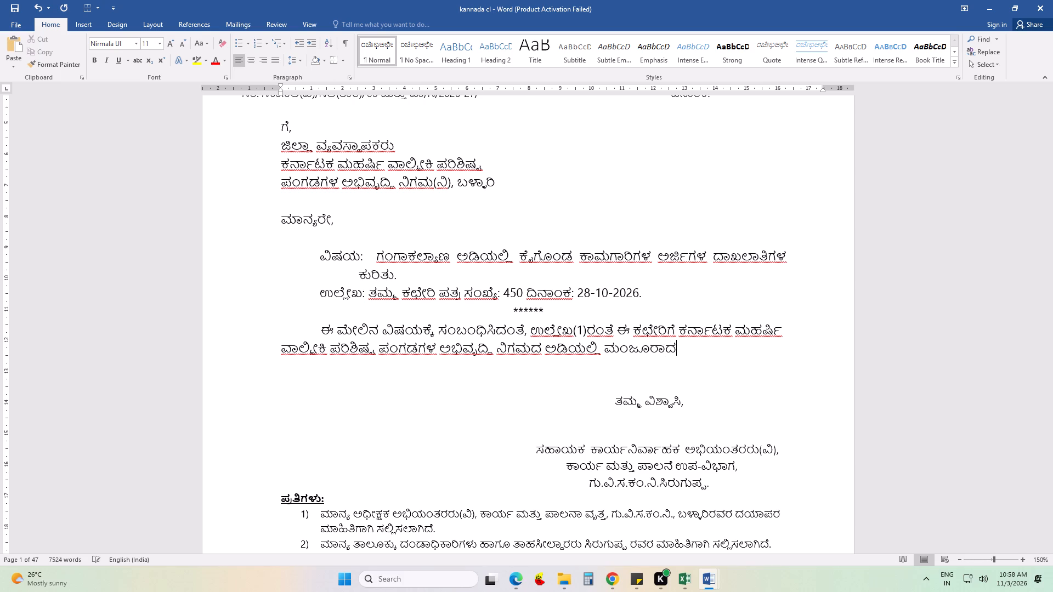
pyautogui.press('space')
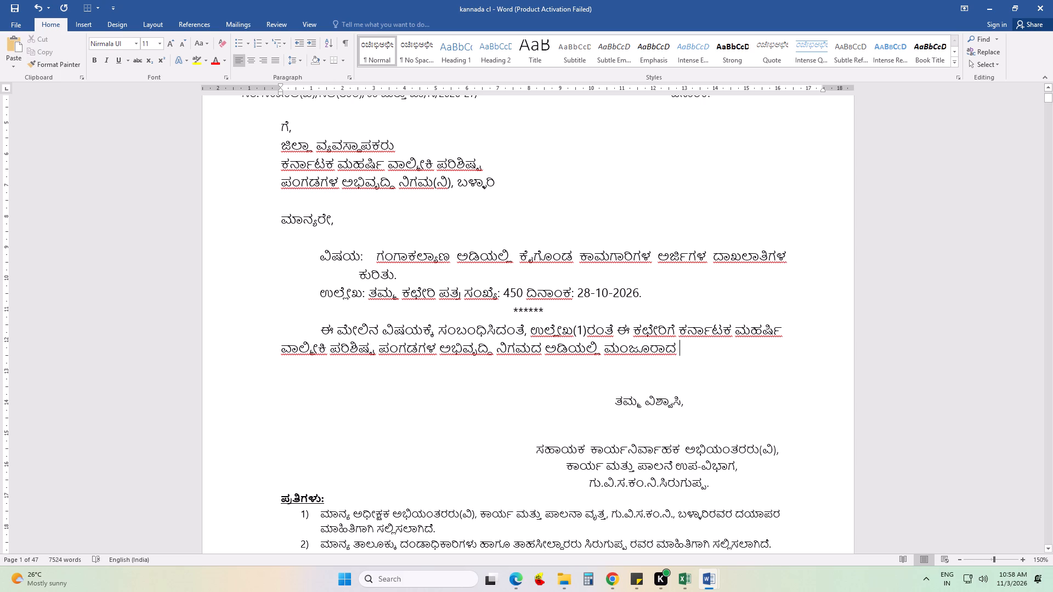
# Remove the extra space before ಗಂಗಾಕಲ್ಯಾಣ in the subject line, leaving one space after ವಿಷಯ:.
pyautogui.click(372, 255)
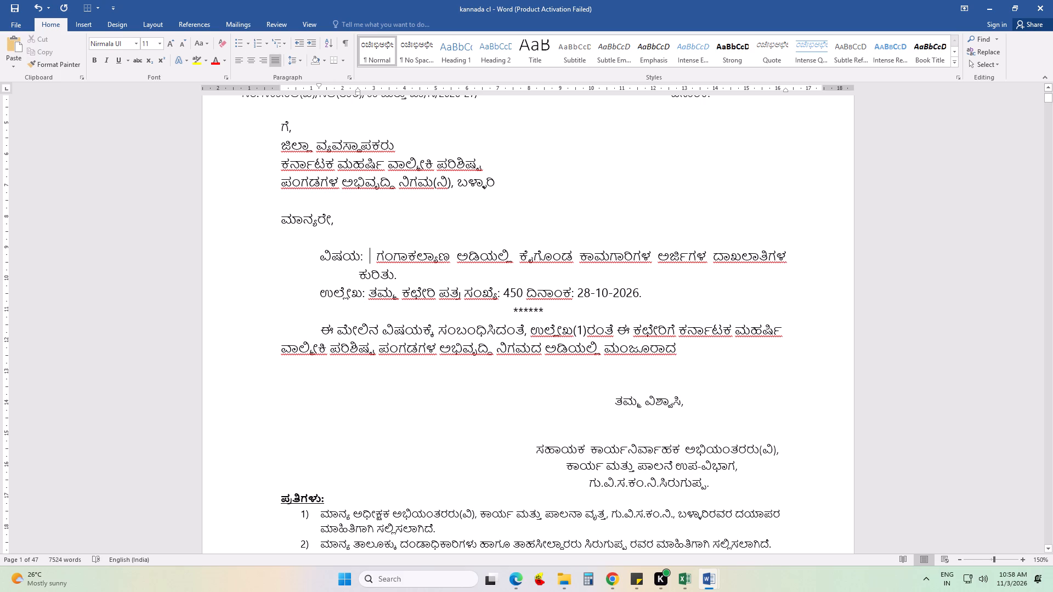
pyautogui.press('Delete')
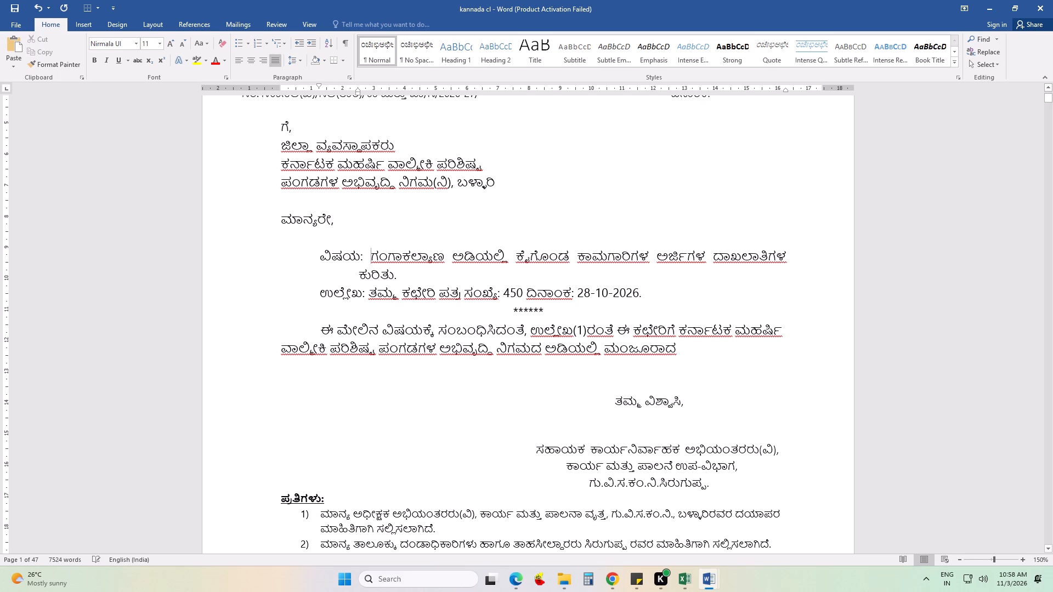
pyautogui.press('BackSpace')
pyautogui.press('space')
# Copy ಗಂಗಾಕಲ್ಯಾಣ from the subject line into the body sentence after ಮಂಜೂರಾದ.
pyautogui.hotkey('shift', 'Right')
pyautogui.hotkey('shift', 'Right')
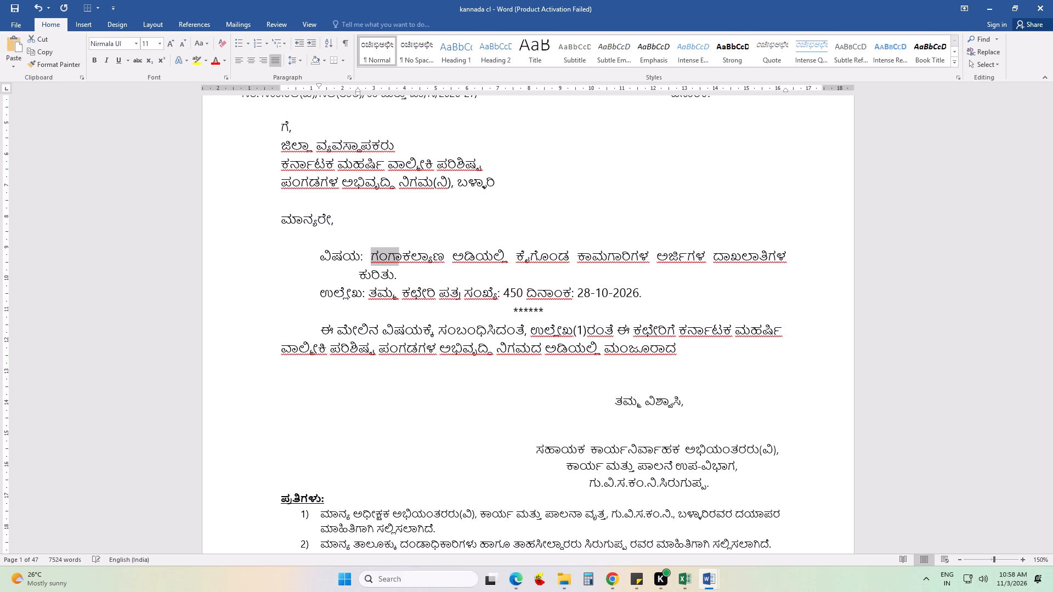
pyautogui.hotkey('shift', 'Right')
pyautogui.hotkey('shift', 'Right')
pyautogui.hotkey('shift', 'Right')
pyautogui.hotkey('ctrl', 'c')
pyautogui.press('Down')
pyautogui.press('Down')
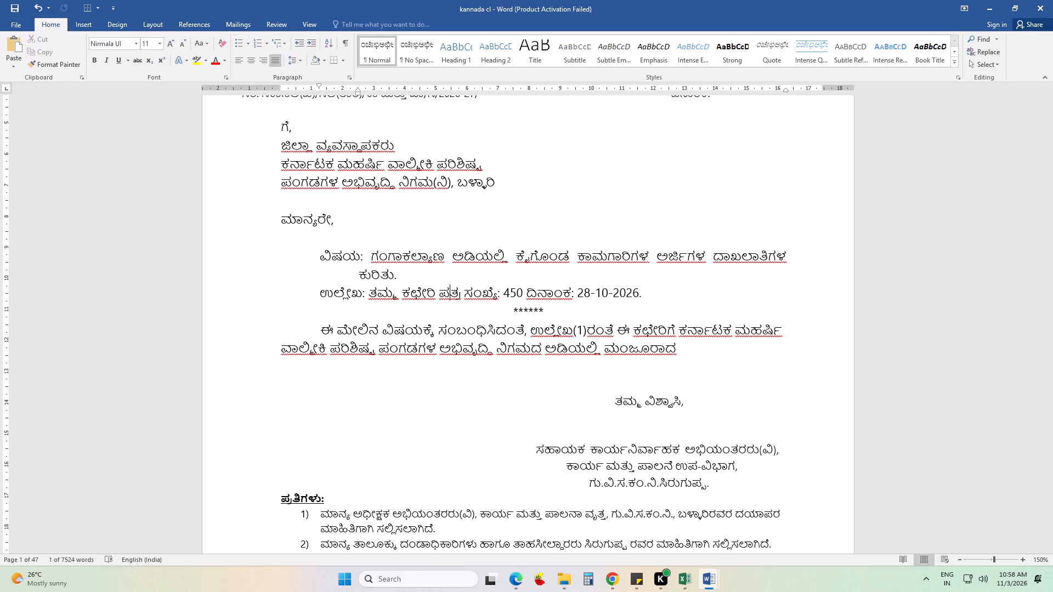
pyautogui.press('Down')
pyautogui.press('Down')
pyautogui.press('Down')
pyautogui.press('Right')
pyautogui.press('Right')
pyautogui.press('Right')
pyautogui.press('Right')
pyautogui.press('Right')
pyautogui.press('Right')
pyautogui.press('Right')
pyautogui.press('Right')
pyautogui.press('Right')
pyautogui.press('Right')
pyautogui.press('Right')
pyautogui.press('Right')
pyautogui.press('Right')
pyautogui.press('Right')
pyautogui.press('Right')
pyautogui.press('Right')
pyautogui.press('Right')
pyautogui.press('Right')
pyautogui.press('Right')
pyautogui.press('Right')
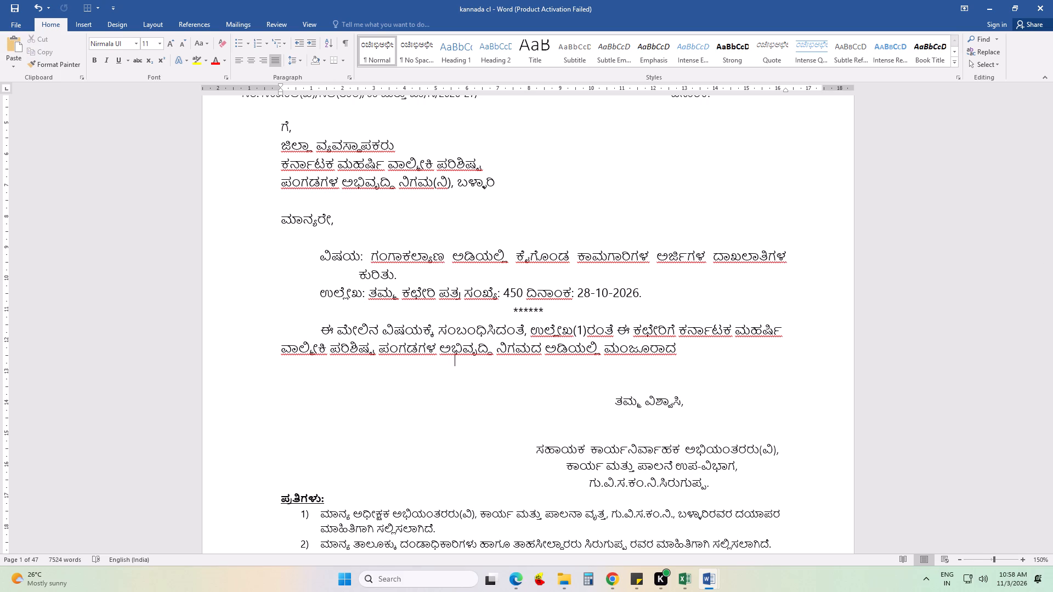
pyautogui.press('Left')
pyautogui.hotkey('ctrl', 'v')
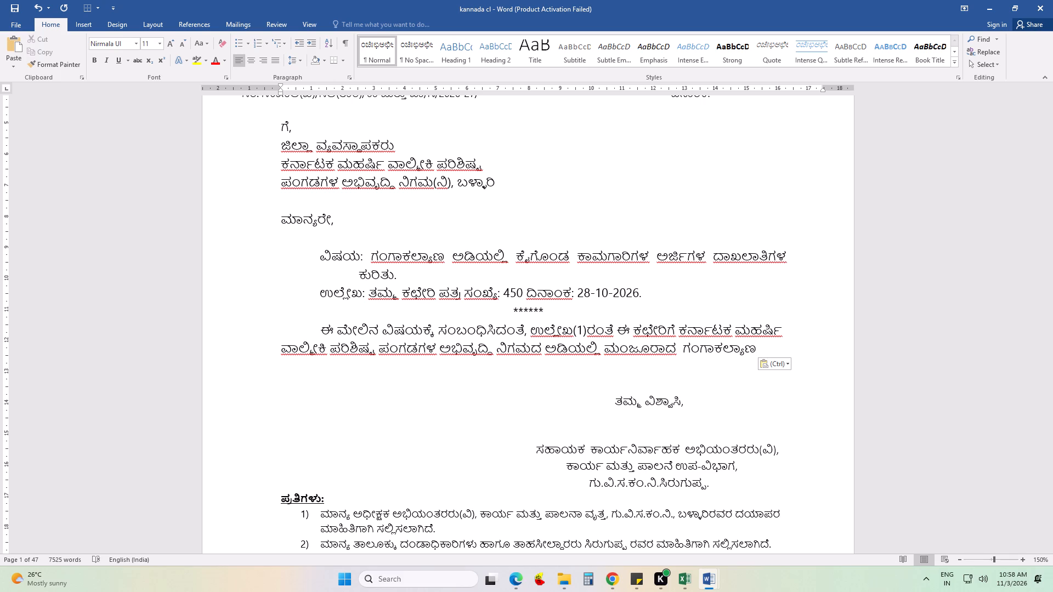
# Continue the body sentence with ಅರ್ಜಿಗಳಿಗೆ after ಗಂಗಾಕಲ್ಯಾಣ, matching the font of the surrounding text.
pyautogui.press('space')
pyautogui.write('arfji')
pyautogui.press('BackSpace')
pyautogui.press('BackSpace')
pyautogui.press('BackSpace')
pyautogui.press('BackSpace')
pyautogui.press('BackSpace')
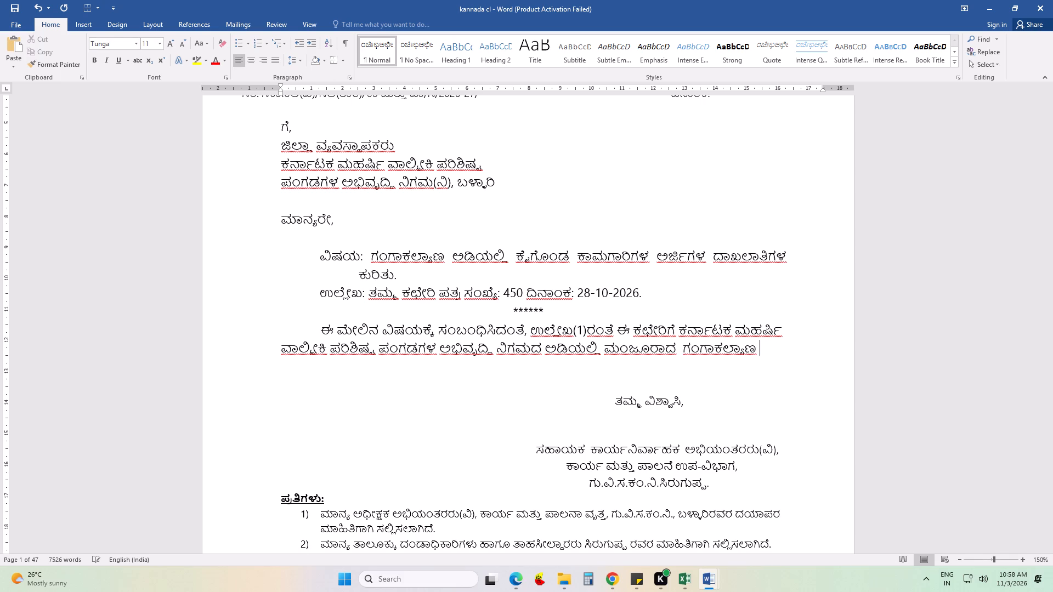
pyautogui.press('BackSpace')
pyautogui.press('a')
pyautogui.press('Left')
pyautogui.press('space')
pyautogui.press('Right')
pyautogui.write('rfjig')
pyautogui.write('Lige')
pyautogui.press('space')
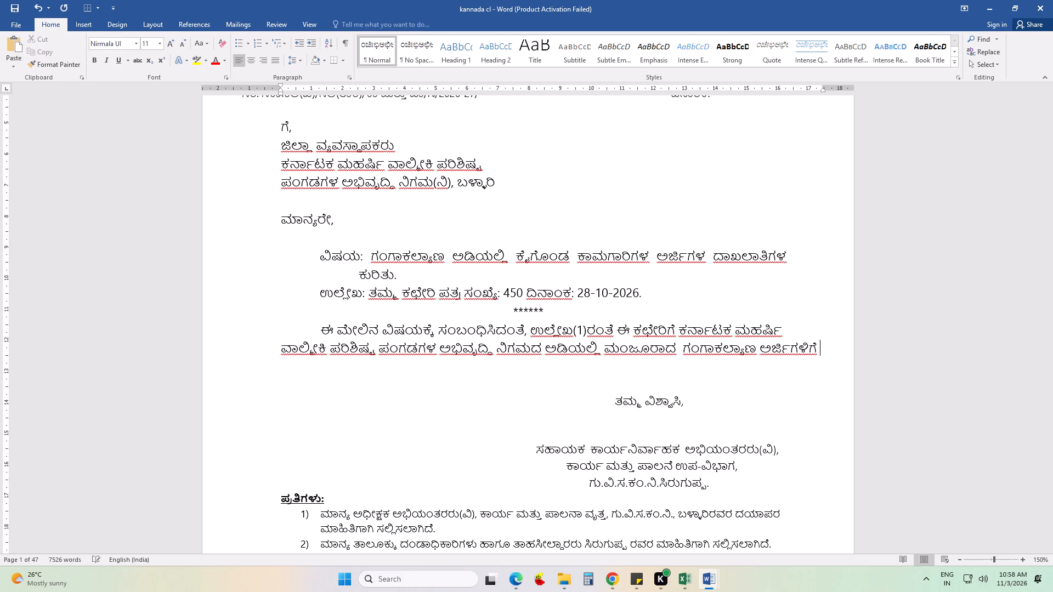
# Continue the body sentence with ಸಂಬಂಧಿಸಿದ ದಾಖಾಲಾತಿಗಳನ್ನು ಸರಿಯಾಗಿ after ಅರ್ಜಿಗಳಿಗೆ.
pyautogui.write('sM')
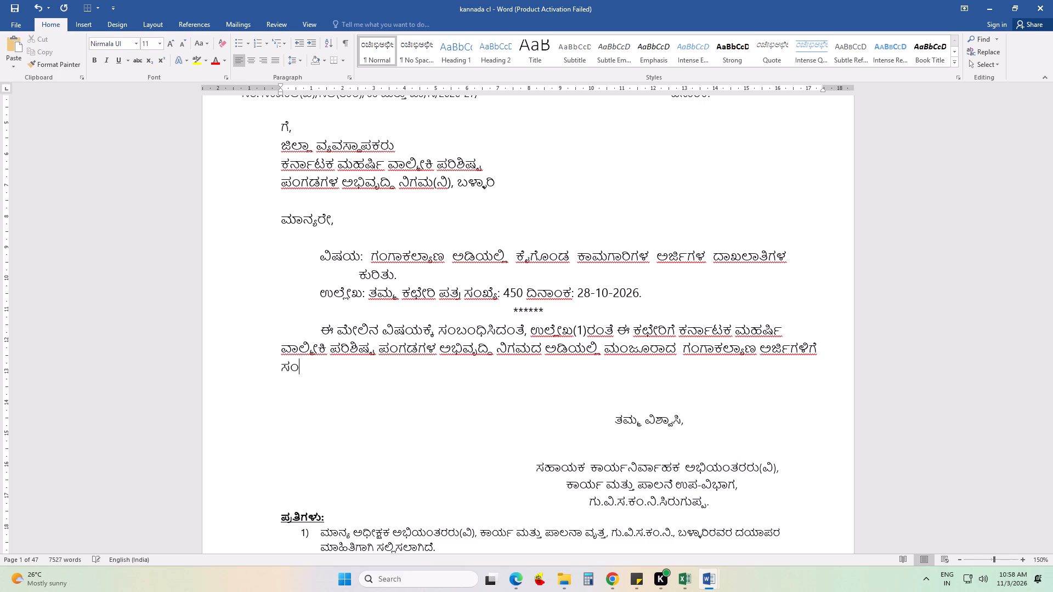
pyautogui.press('b')
pyautogui.hotkey('shift', 'm')
pyautogui.write('Di')
pyautogui.write('sid dAKA')
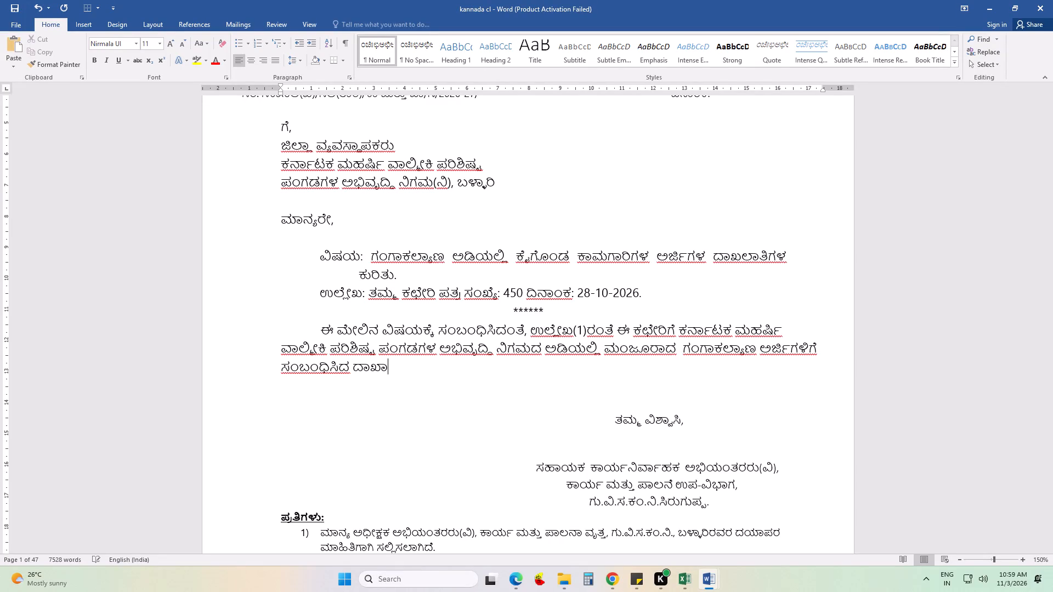
pyautogui.write('lAtigLnfnu sri')
pyautogui.write('yAgi')
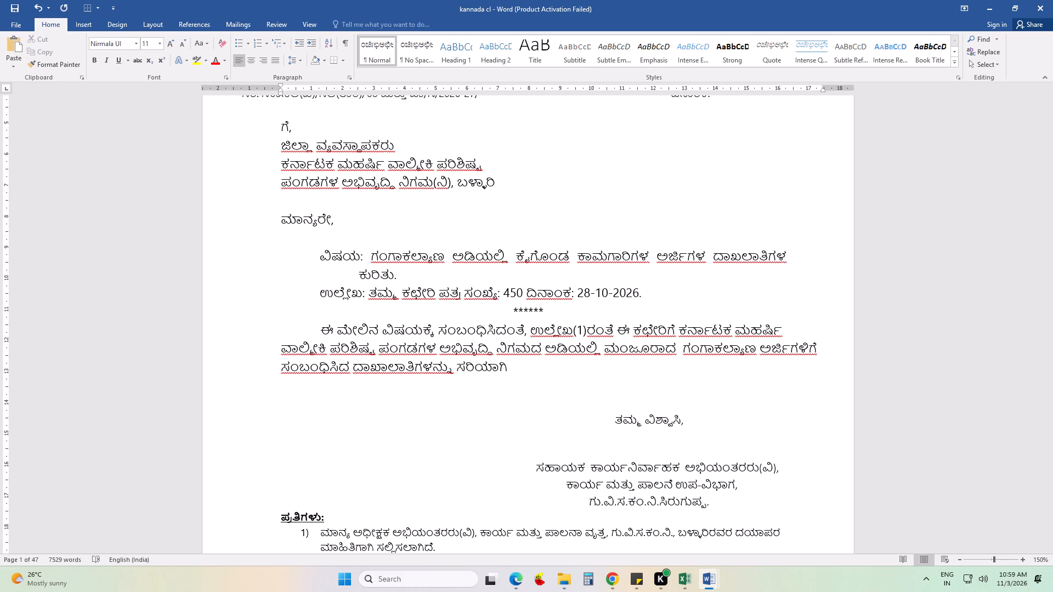
pyautogui.press('space')
# Finish the body sentence after ಸರಿಯಾಗಿ with ಫೈಲ್ ಮಾಡಿ ಕಳಿಸಿಕೋಡಬೇಕಾಗಿ ಈ ಮೂಲಕ ತಮಗೆ ತಿಳಿಸಲಾಗುತ್ತಿದೆ and a full stop.
pyautogui.hotkey('shift', 'p')
pyautogui.hotkey('shift', 'y')
pyautogui.write('lf mAwi')
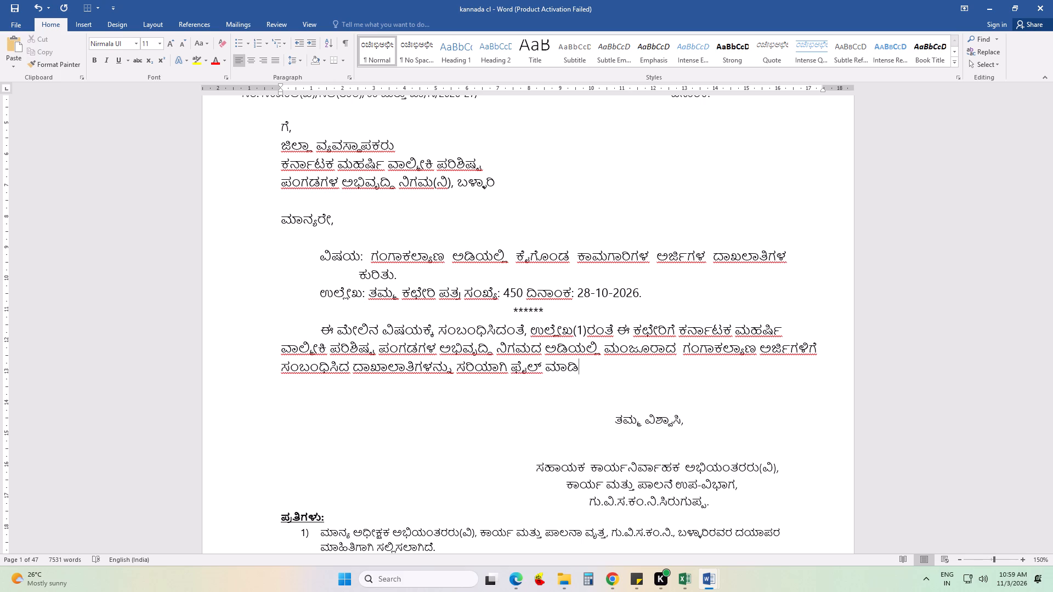
pyautogui.press('space')
pyautogui.write('kLisikOw')
pyautogui.write('bEkAgi I mU')
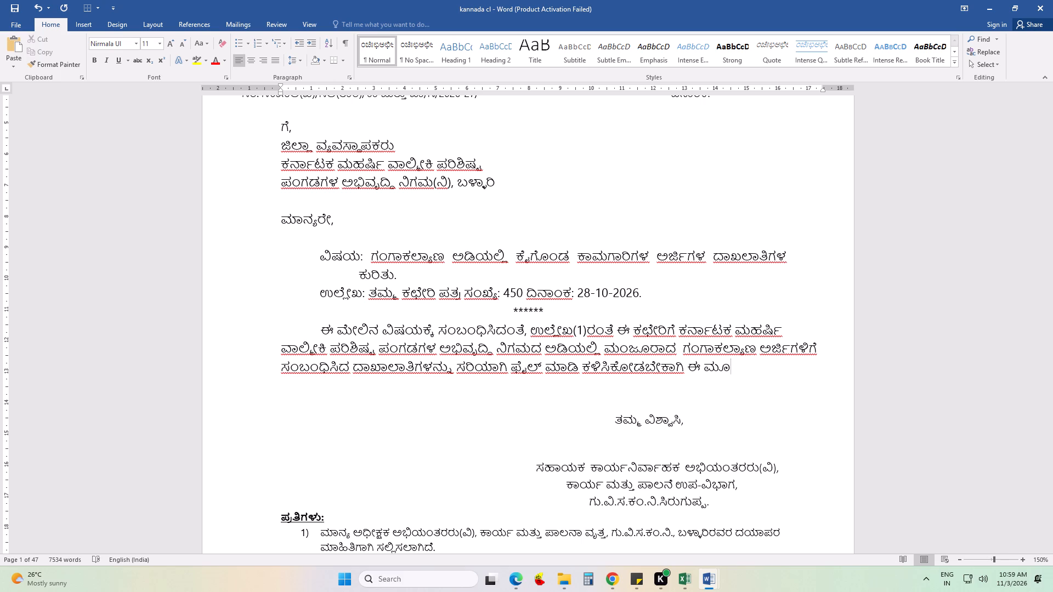
pyautogui.write('lk')
pyautogui.press('space')
pyautogui.write('tI')
pyautogui.press('BackSpace')
pyautogui.press('BackSpace')
pyautogui.press('BackSpace')
pyautogui.press('space')
pyautogui.write('tmge')
pyautogui.press('space')
pyautogui.write('tiLislAgutftide')
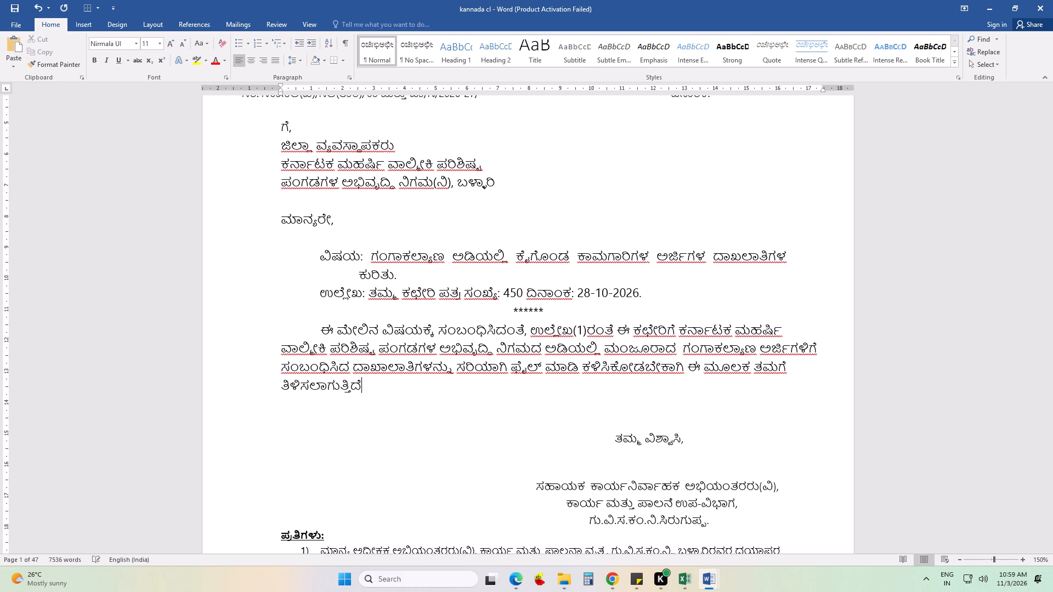
pyautogui.write('.')
pyautogui.press('space')
# Start a second body sentence with ಕಾರಣ after ತಿಳಿಸಲಾಗುತ್ತಿದೆ.
pyautogui.write('kArN')
pyautogui.press('space')
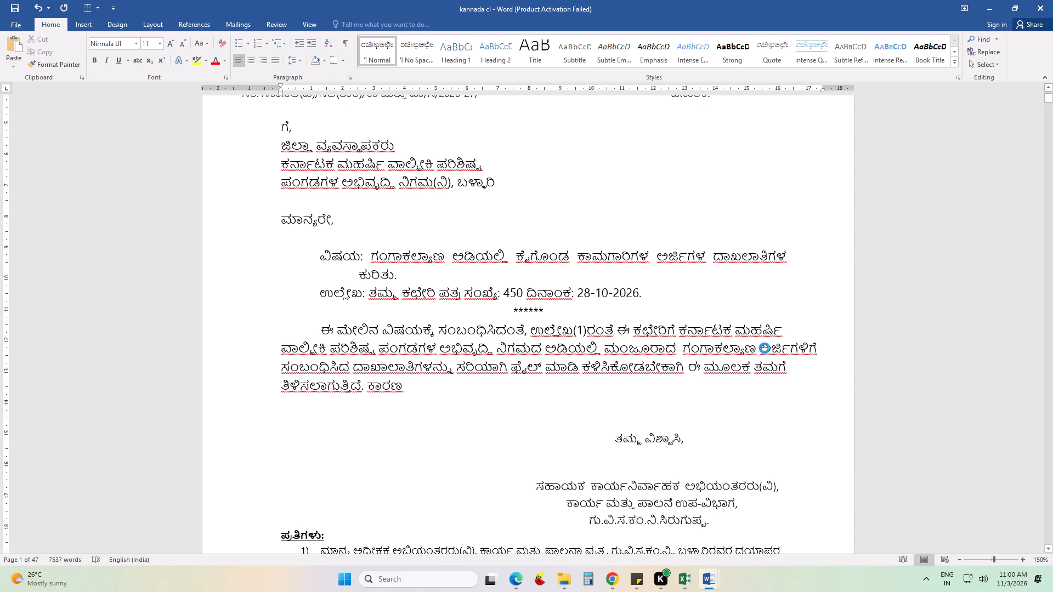
# Copy the phrase ಅರ್ಜಿಗಳಿಗೆ ಸಂಬಂಧಿಸಿದ ದಾಖಾಲಾತಿಗಳನ್ನು from the first body sentence to after ಕಾರಣ.
pyautogui.moveTo(758, 352); pyautogui.dragTo(760, 352)
pyautogui.moveTo(760, 352); pyautogui.dragTo(642, 391)
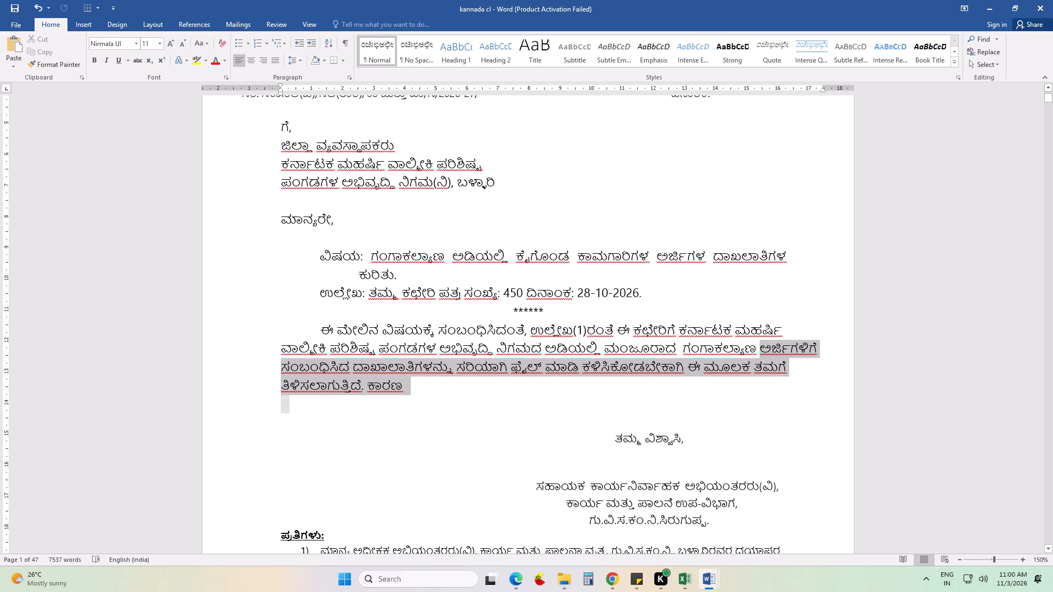
pyautogui.moveTo(642, 391); pyautogui.dragTo(454, 371)
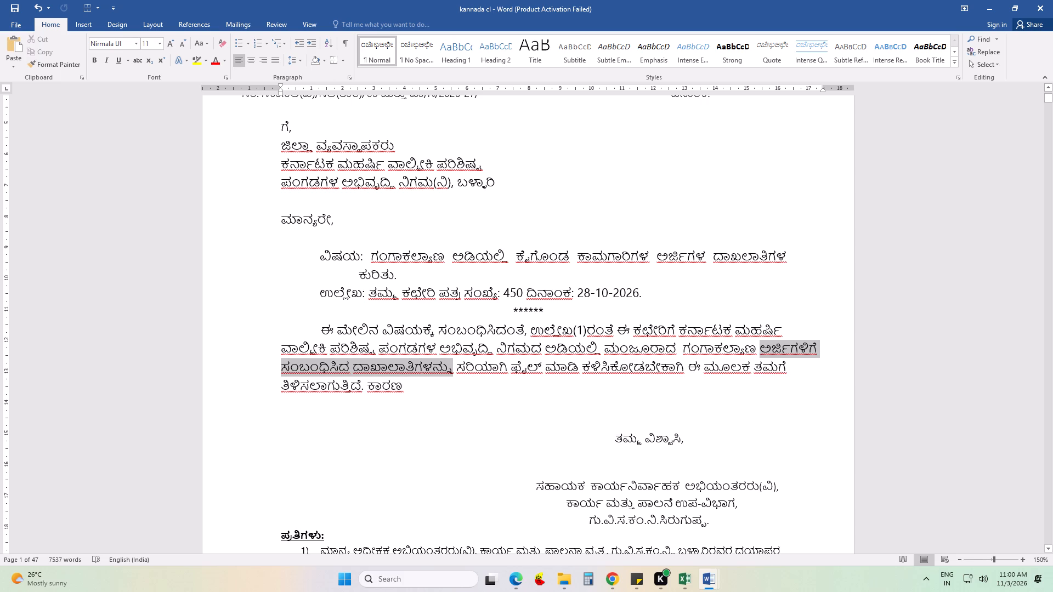
pyautogui.moveTo(454, 371); pyautogui.dragTo(454, 371)
pyautogui.hotkey('ctrl', 'c')
pyautogui.click(410, 384)
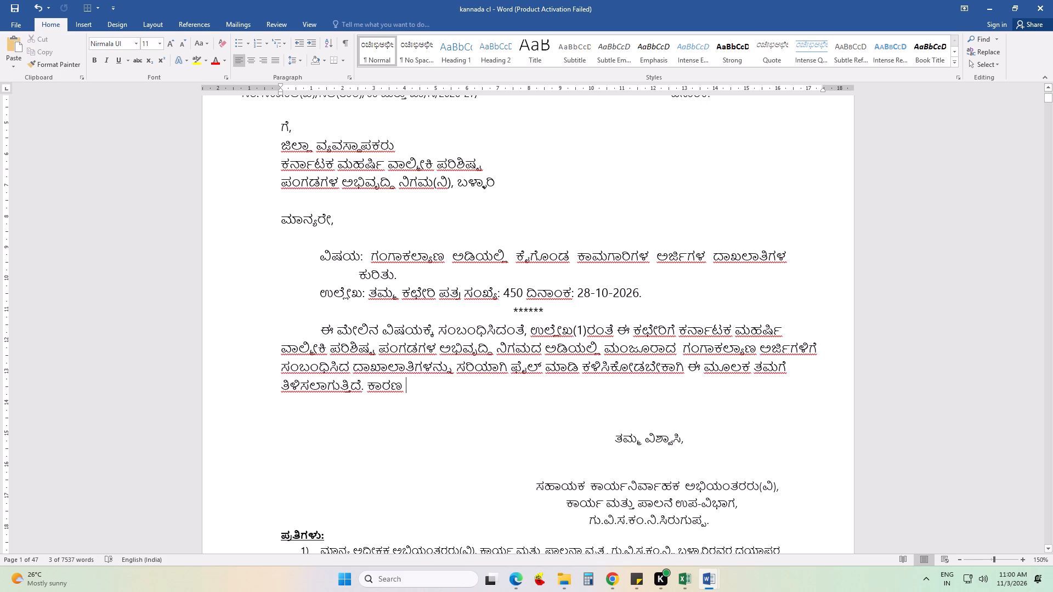
pyautogui.hotkey('ctrl', 'v')
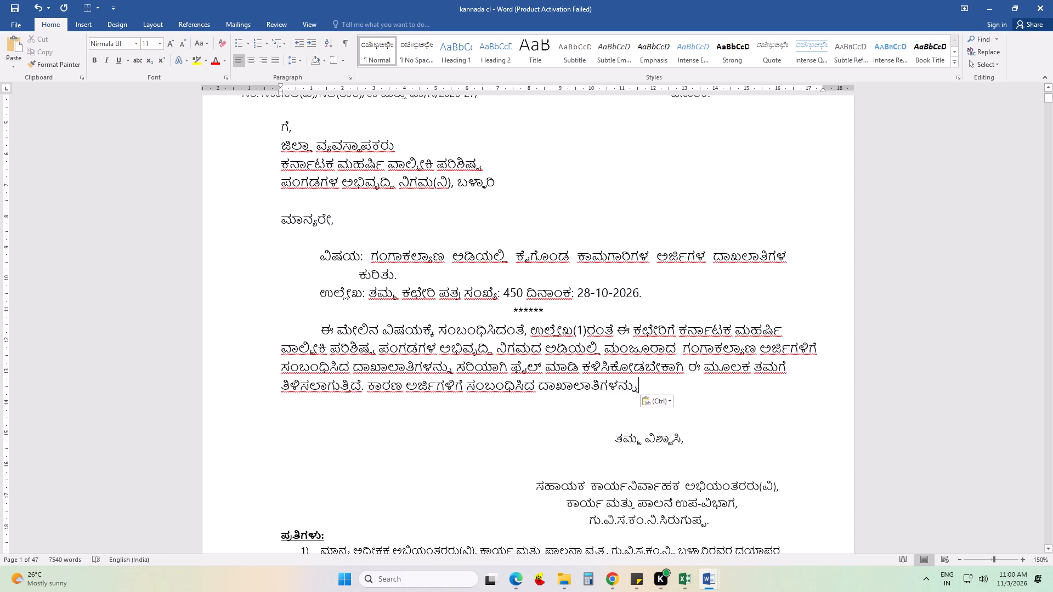
# Change the last word of the copied phrase to ದಾಖಾಲಾತಿಗಳು.
pyautogui.press('BackSpace')
pyautogui.press('BackSpace')
pyautogui.press('BackSpace')
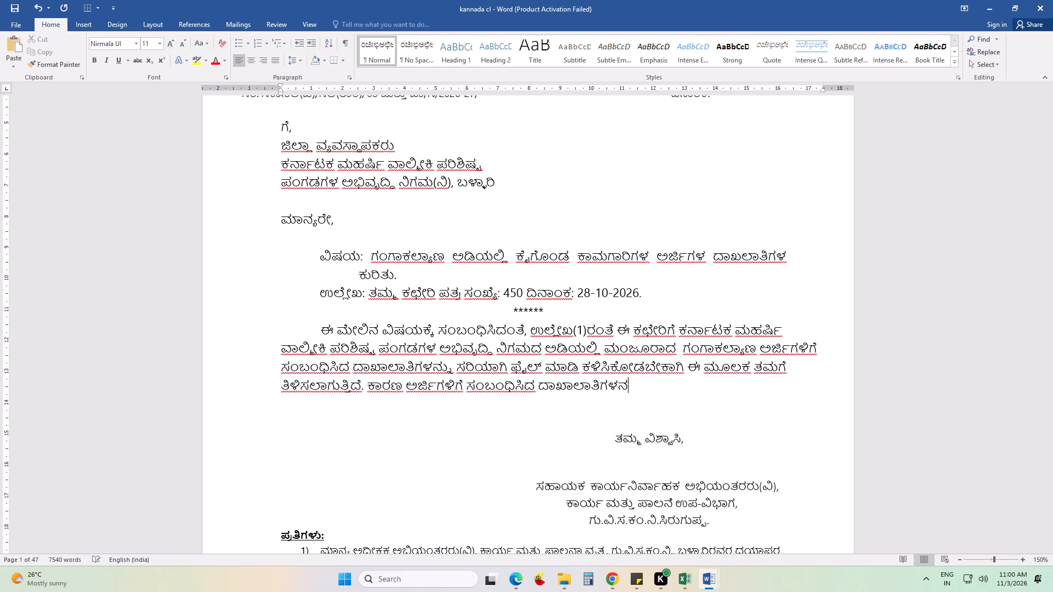
pyautogui.press('BackSpace')
pyautogui.press('BackSpace')
pyautogui.write('Lu')
# Add the word ಕಳೆದು after ದಾಖಾಲಾತಿಗಳು in the second body sentence.
pyautogui.press('space')
pyautogui.write('kLe')
pyautogui.write('du')
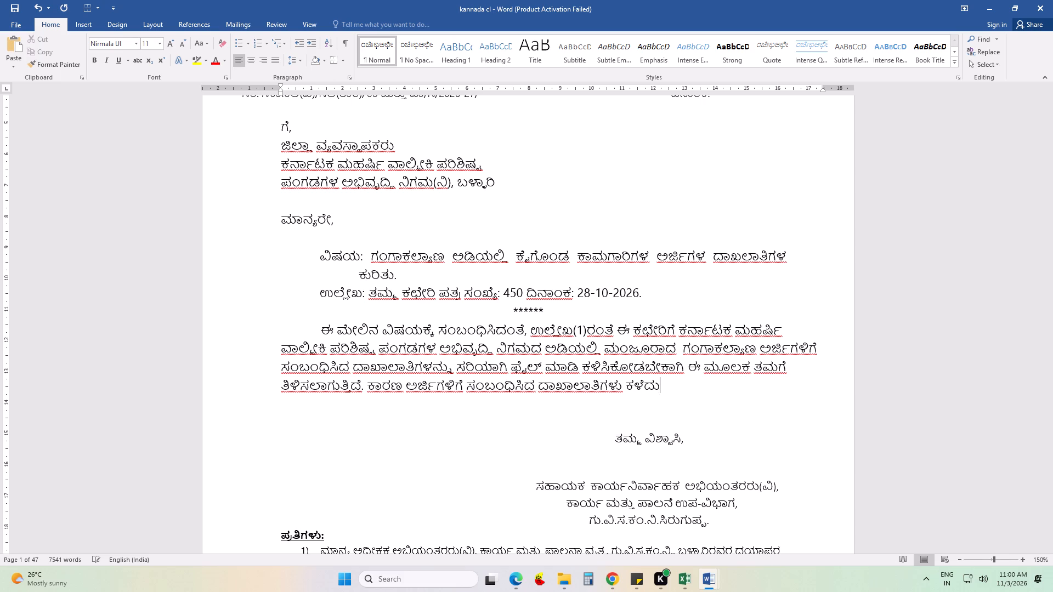
pyautogui.press('space')
# Break the body paragraph before ಕಾರಣ so the second sentence starts on its own line.
pyautogui.press('Left')
pyautogui.press('Left')
pyautogui.press('Left')
pyautogui.press('Left')
pyautogui.press('Left')
pyautogui.press('Left')
pyautogui.press('Left')
pyautogui.press('Left')
pyautogui.press('Left')
pyautogui.press('Left')
pyautogui.press('Left')
pyautogui.press('Left')
pyautogui.press('Left')
pyautogui.press('Left')
pyautogui.press('Left')
pyautogui.press('Left')
pyautogui.press('Left')
pyautogui.press('Left')
pyautogui.press('Left')
pyautogui.press('Left')
pyautogui.press('Left')
pyautogui.press('Left')
pyautogui.press('Left')
pyautogui.press('Left')
pyautogui.press('Left')
pyautogui.press('Left')
pyautogui.press('Right')
pyautogui.press('Return')
# Add a colon after ಕಾರಣ and format the word with its colon as bold and underlined.
pyautogui.press('Right')
pyautogui.press('Right')
pyautogui.press('Right')
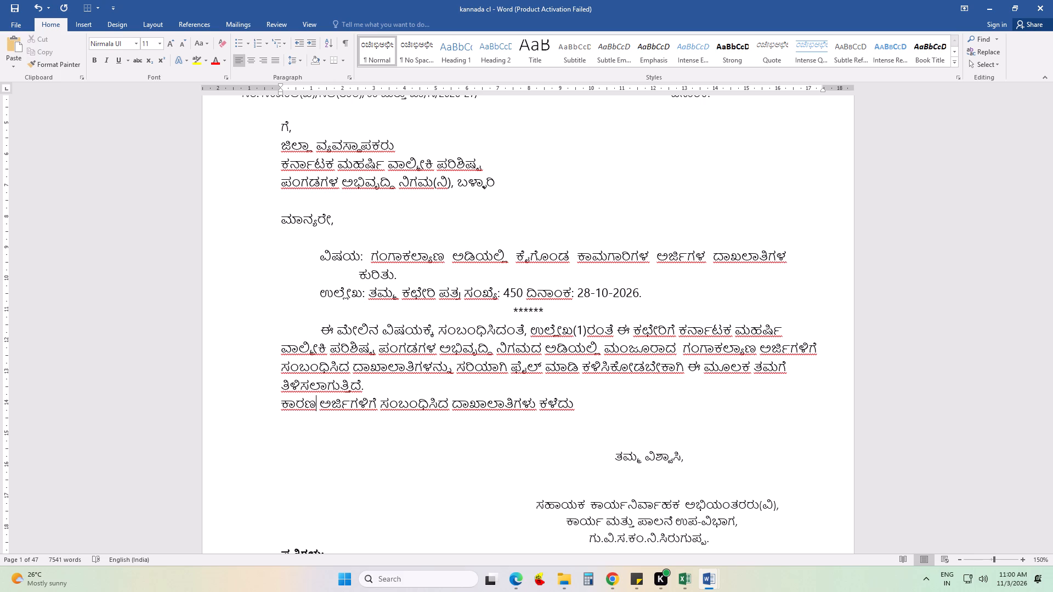
pyautogui.hotkey('shift', ':')
pyautogui.hotkey('ctrl', 'shift', 'Left')
pyautogui.hotkey('ctrl', 'shift', 'Left')
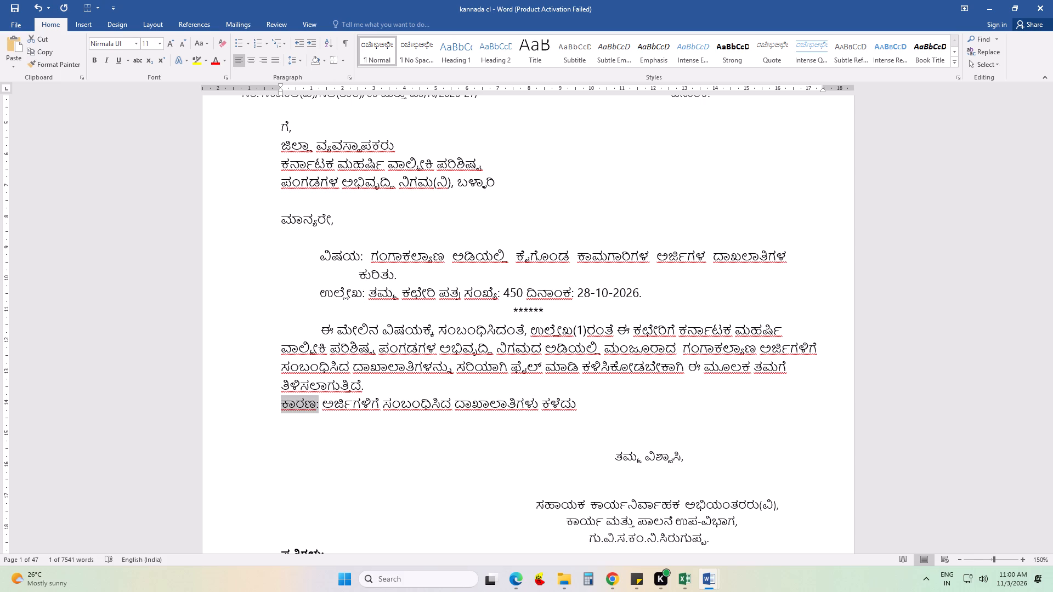
pyautogui.hotkey('ctrl', 'u')
pyautogui.hotkey('ctrl', 'u')
pyautogui.hotkey('ctrl', 'b')
pyautogui.press('0')
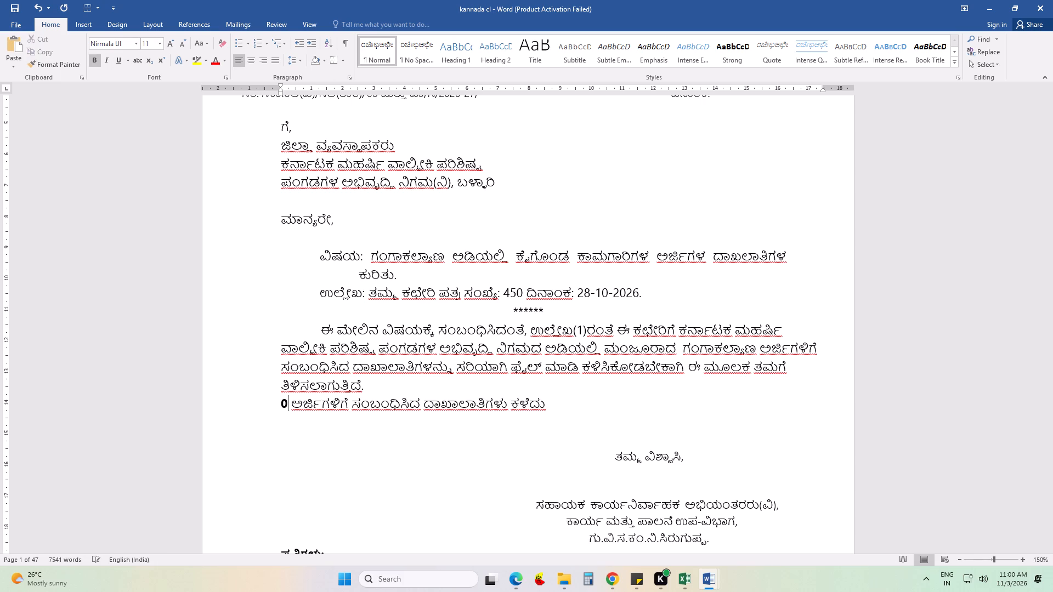
pyautogui.hotkey('ctrl', 'z')
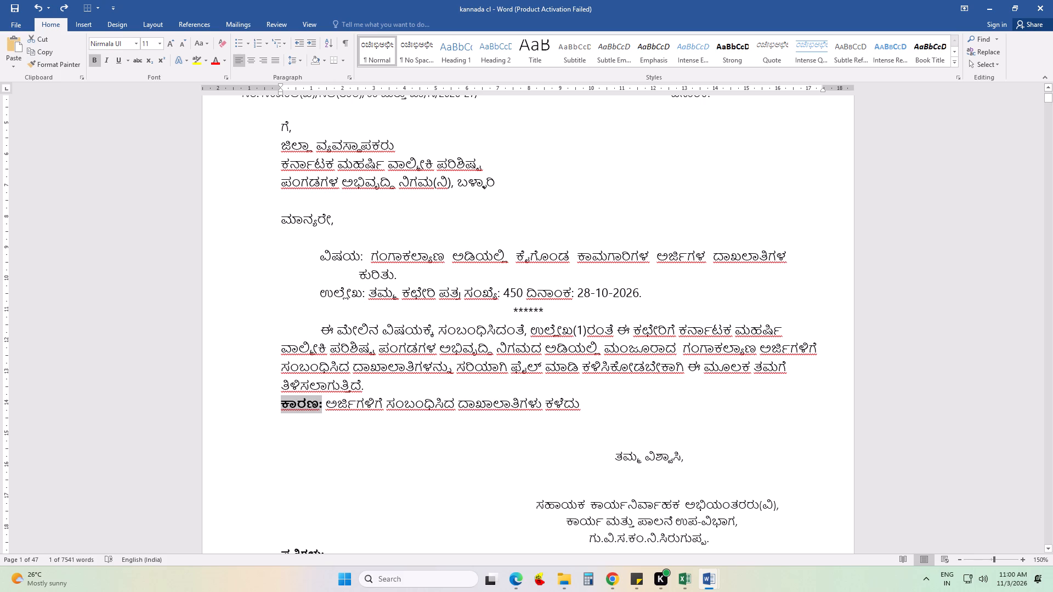
pyautogui.hotkey('ctrl', 'u')
# Insert ಸರಿಯಾಗಿ ಪೈಲ್ ಮಾಡದೇ ಕಳುಹಿಸುತ್ತಿರುವುದರಿಂದ between ಕಾರಣ: and ಅರ್ಜಿಗಳಿಗೆ.
pyautogui.press('Right')
pyautogui.press('Right')
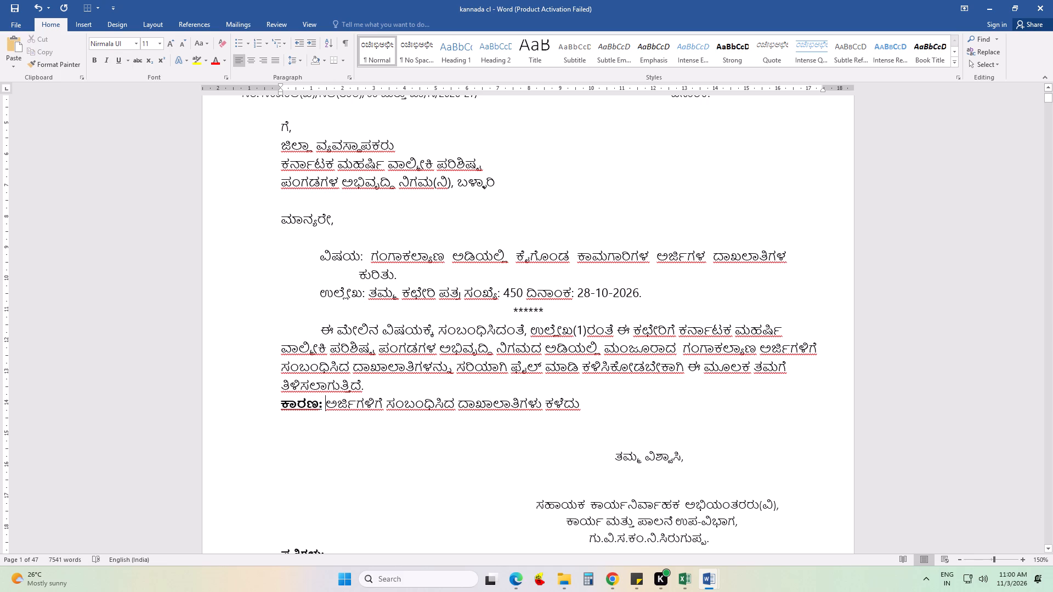
pyautogui.press('Right')
pyautogui.press('Right')
pyautogui.press('Right')
pyautogui.press('Right')
pyautogui.press('Right')
pyautogui.press('Right')
pyautogui.press('Right')
pyautogui.press('Right')
pyautogui.press('Right')
pyautogui.press('Right')
pyautogui.press('Right')
pyautogui.press('Right')
pyautogui.press('Right')
pyautogui.press('Right')
pyautogui.press('Right')
pyautogui.press('Right')
pyautogui.press('Right')
pyautogui.press('Right')
pyautogui.press('Right')
pyautogui.press('Left')
pyautogui.press('Left')
pyautogui.press('Left')
pyautogui.press('Left')
pyautogui.press('Left')
pyautogui.press('Left')
pyautogui.press('Left')
pyautogui.press('Left')
pyautogui.press('Left')
pyautogui.press('Left')
pyautogui.press('Left')
pyautogui.press('Left')
pyautogui.press('Left')
pyautogui.press('Left')
pyautogui.press('Left')
pyautogui.press('Left')
pyautogui.press('Left')
pyautogui.press('Left')
pyautogui.press('Left')
pyautogui.press('s')
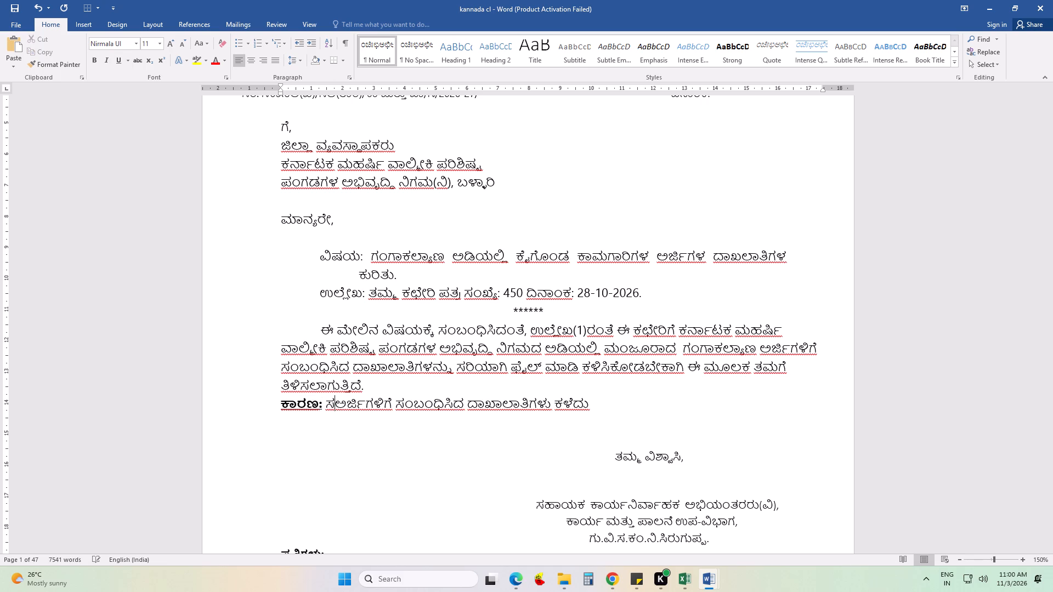
pyautogui.write('ri')
pyautogui.write('yAgi')
pyautogui.press('space')
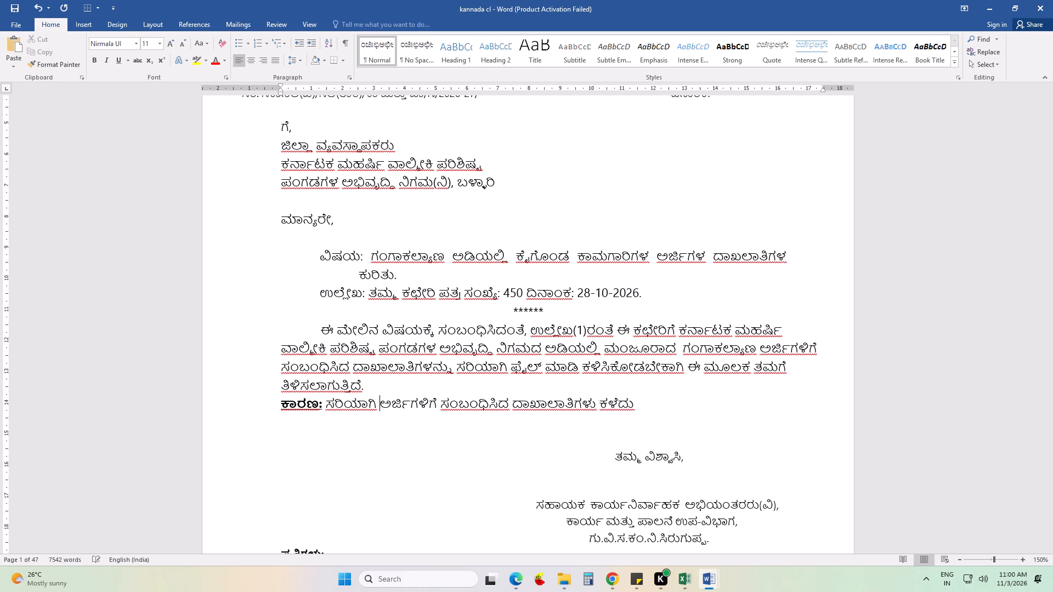
pyautogui.hotkey('shift', 'p')
pyautogui.press('y')
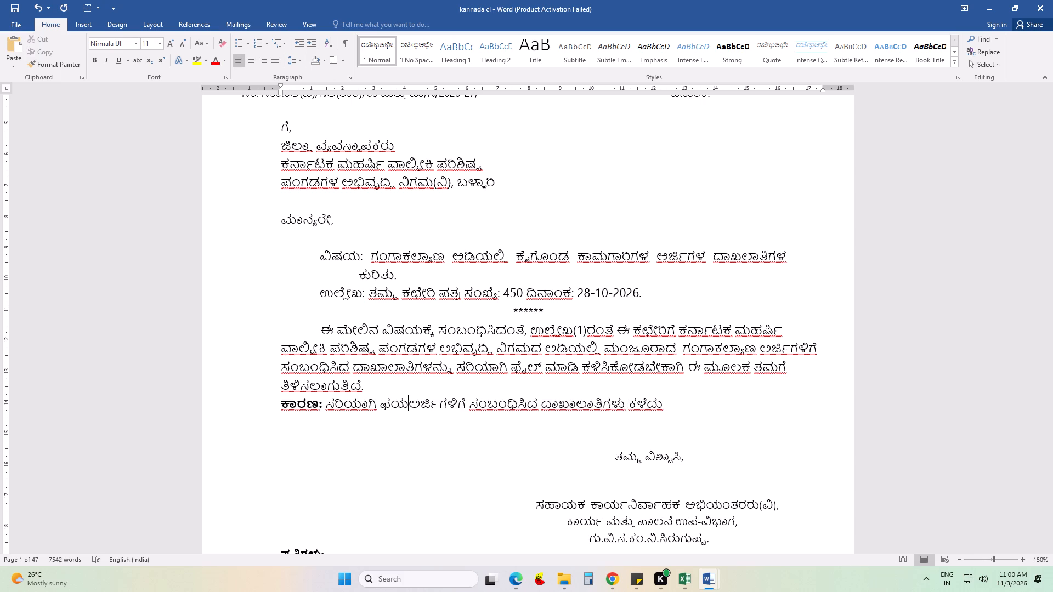
pyautogui.press('BackSpace')
pyautogui.press('BackSpace')
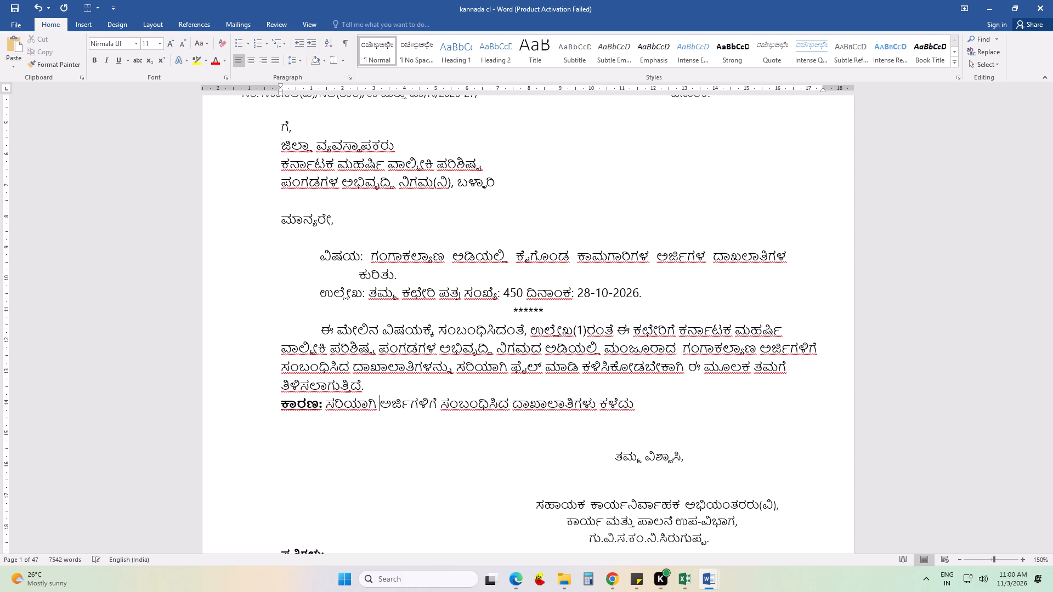
pyautogui.press('p')
pyautogui.hotkey('shift', 'y')
pyautogui.write('lf')
pyautogui.press('space')
pyautogui.write('mA')
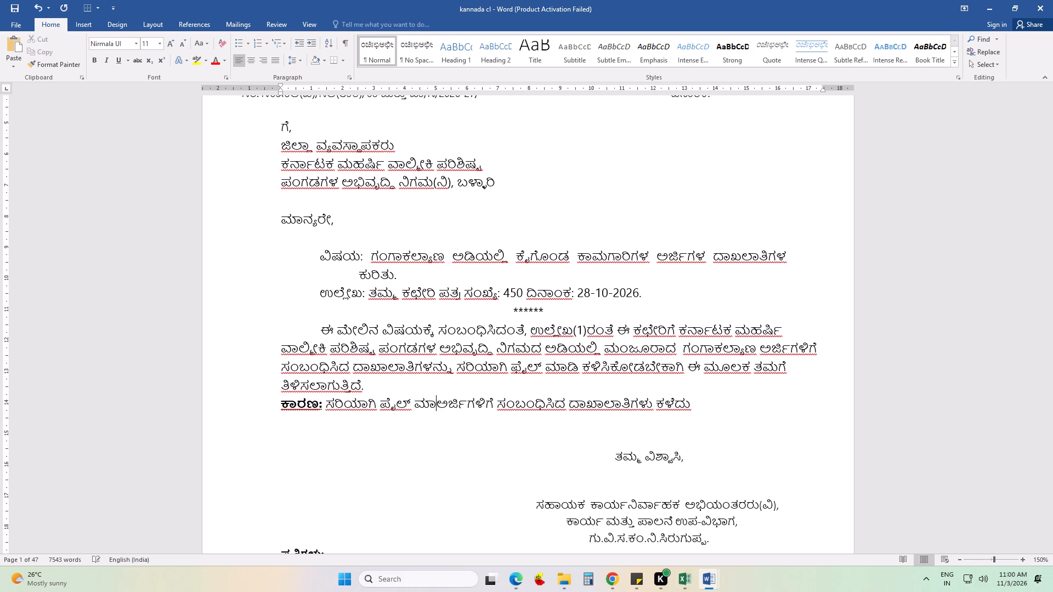
pyautogui.press('w')
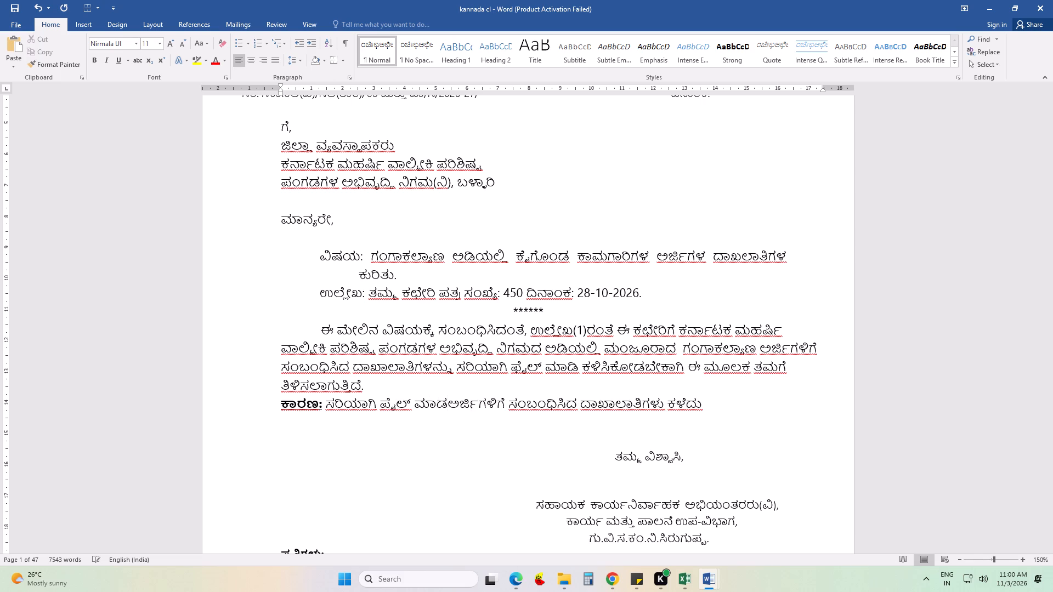
pyautogui.write('dE')
pyautogui.press('space')
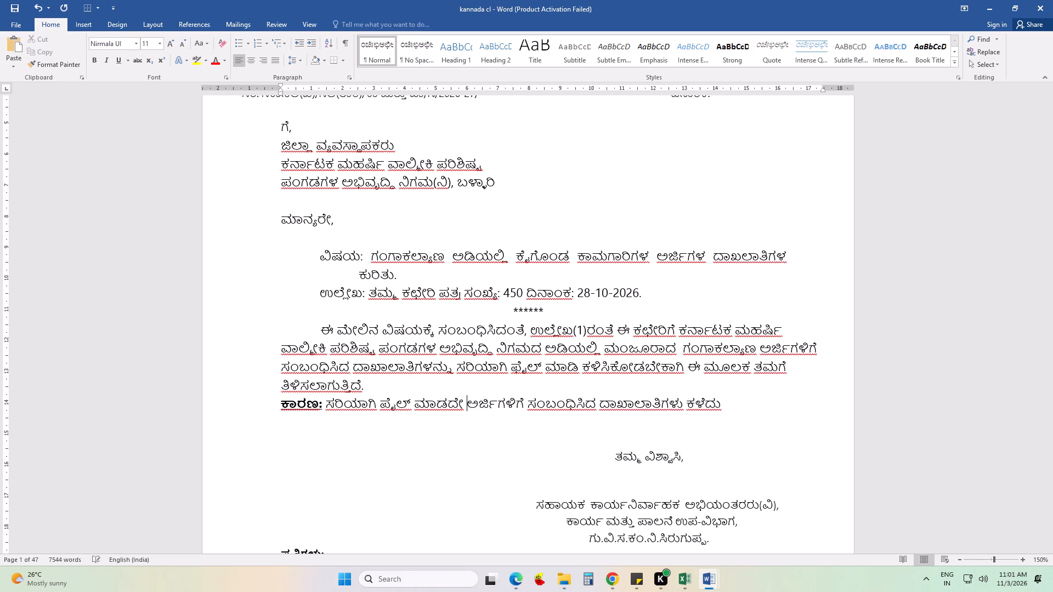
pyautogui.write('kLuhisutftiru')
pyautogui.write('vudriMd')
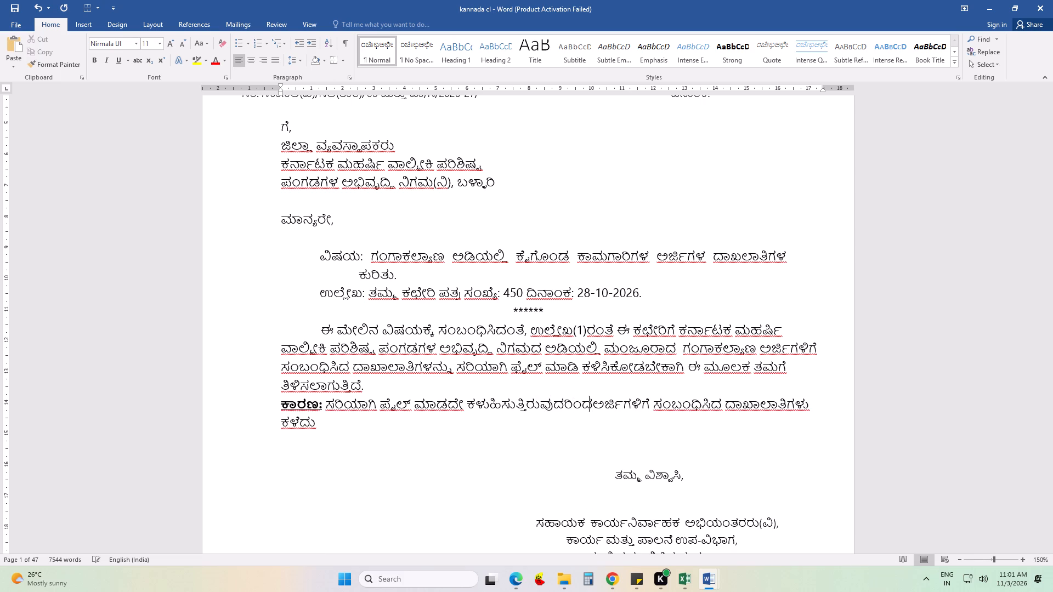
pyautogui.press('space')
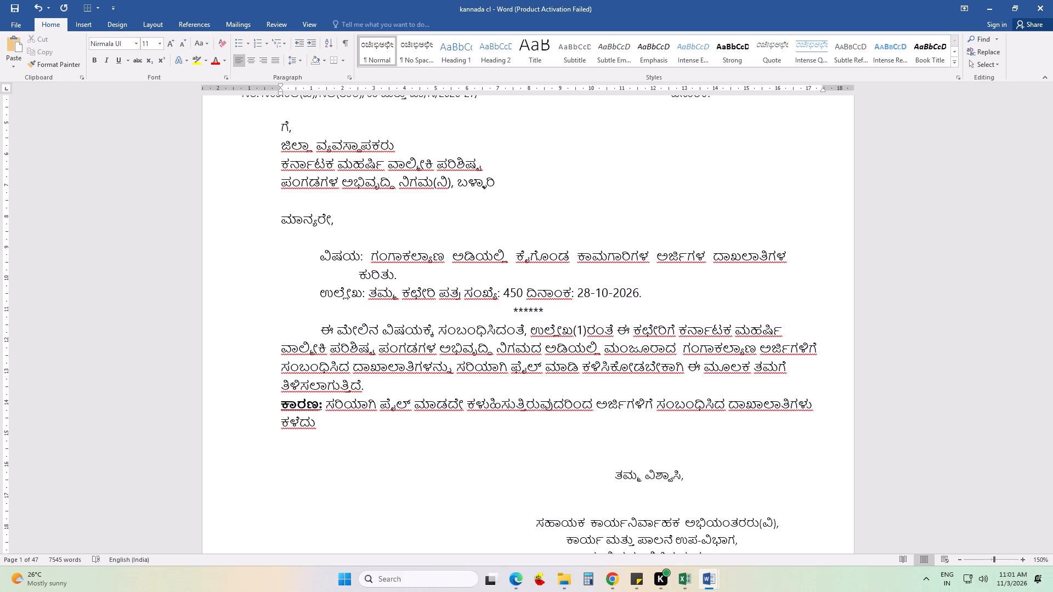
# Finish the reason sentence after ಕಳೆದು with ಹೋಗುವುದು ಮತ್ತು ಹರೆದು ಹೋಗುತ್ತಿವೆ and a full stop, and save the document.
pyautogui.press('Down')
pyautogui.write('hOgu')
pyautogui.write('vu')
pyautogui.write('du mtf')
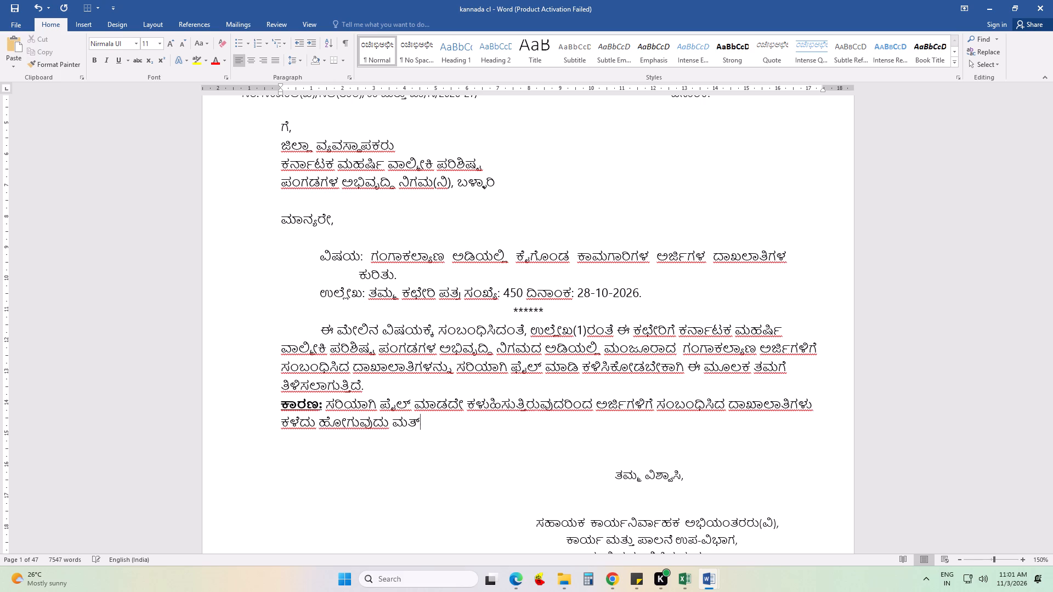
pyautogui.write('tu')
pyautogui.press('space')
pyautogui.write('hredu')
pyautogui.press('space')
pyautogui.write('ho')
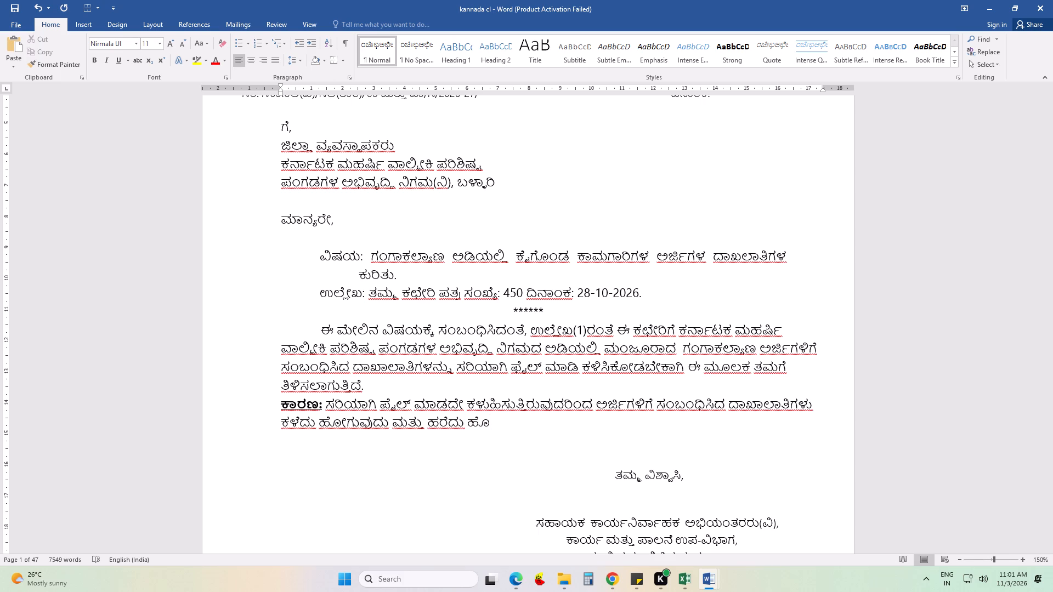
pyautogui.press('BackSpace')
pyautogui.press('BackSpace')
pyautogui.write('hO')
pyautogui.write('gutftive')
pyautogui.press('.')
pyautogui.hotkey('ctrl', 's')
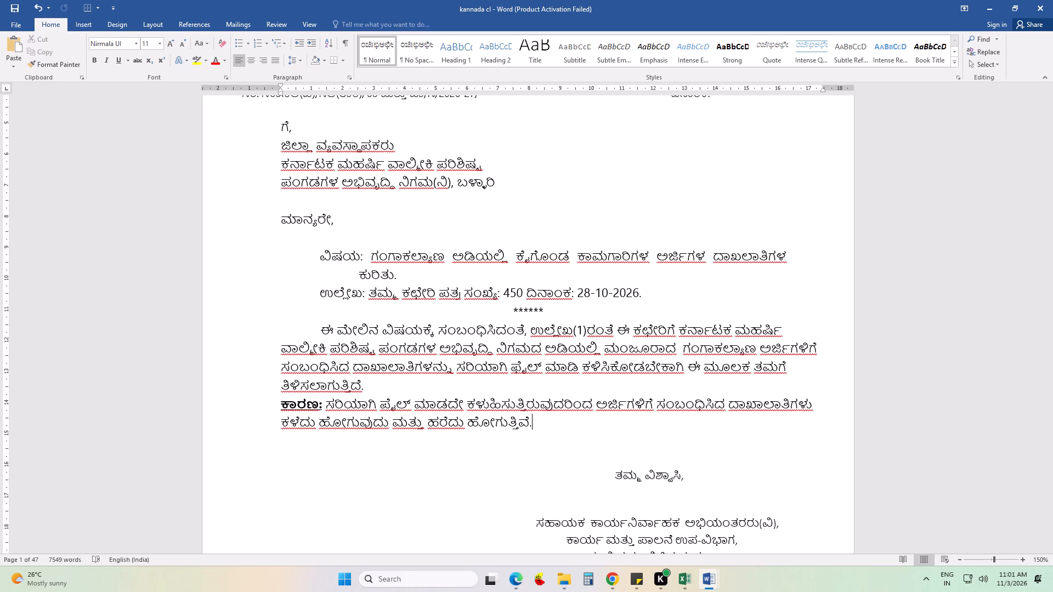
# Insert seven blank lines above the ಇವರಿಗೆ address block to push it onto the following page, and save the document.
pyautogui.scroll(-4, 502, 305)
pyautogui.scroll(2, 493, 302)
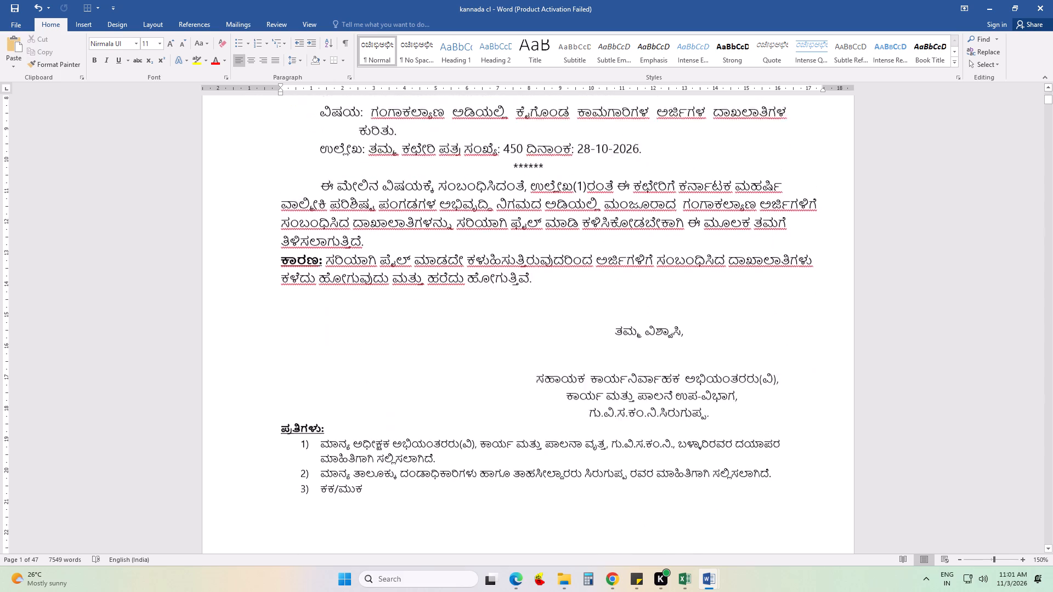
pyautogui.scroll(-7, 453, 290)
pyautogui.click(365, 365)
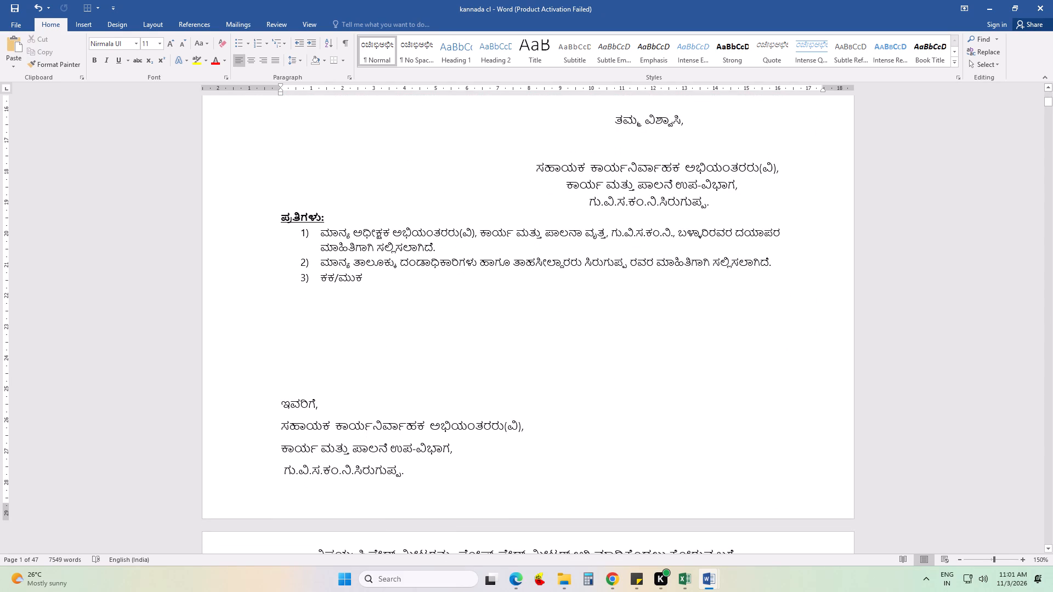
pyautogui.press('Return')
pyautogui.press('Return')
pyautogui.press('Return')
pyautogui.press('Return')
pyautogui.press('Return')
pyautogui.press('Return')
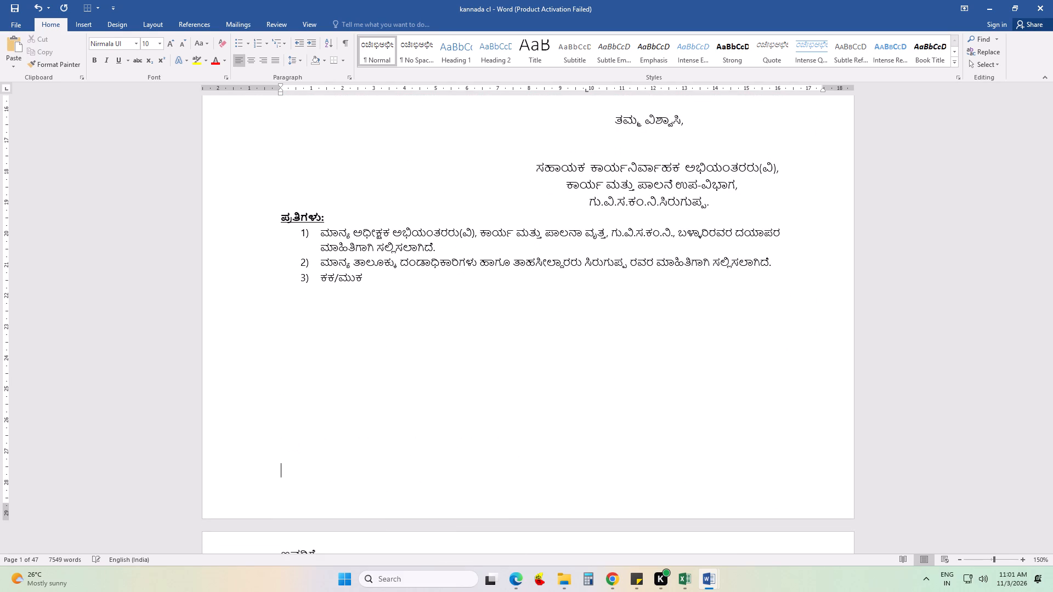
pyautogui.press('Return')
pyautogui.hotkey('ctrl', 's')
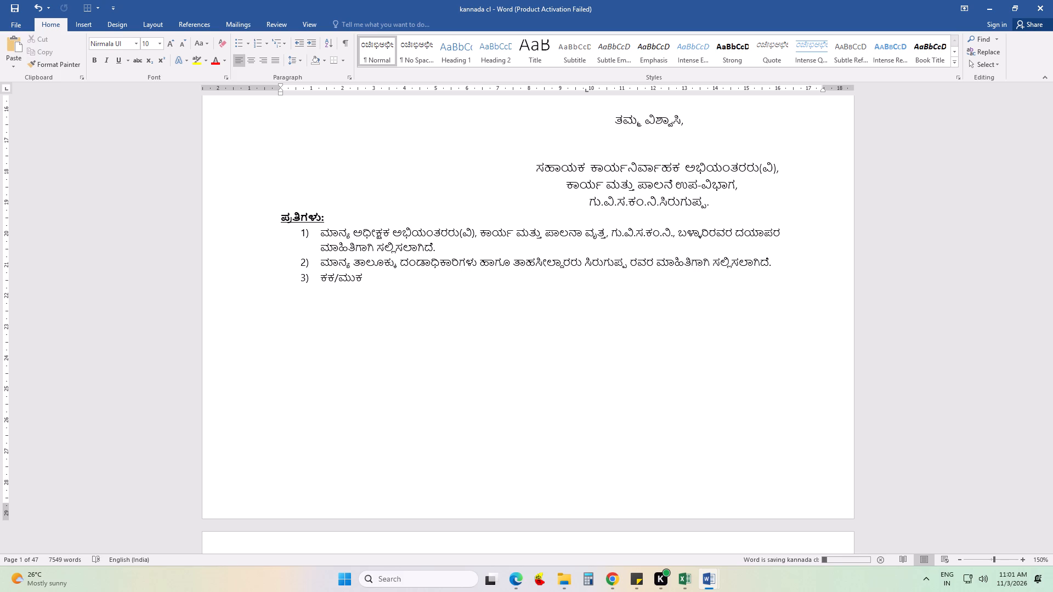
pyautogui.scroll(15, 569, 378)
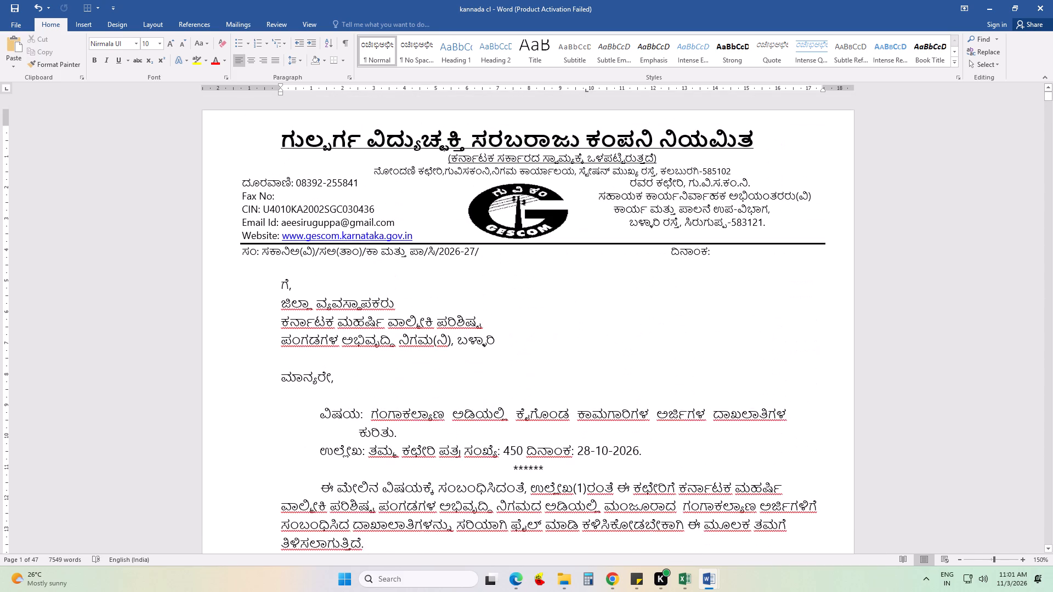
# Add one blank line between the ಕಾರಣ paragraph and the ತಮ್ಮ ವಿಶ್ವಾಸಿ closing, and save the document.
pyautogui.scroll(-7, 528, 379)
pyautogui.click(660, 323)
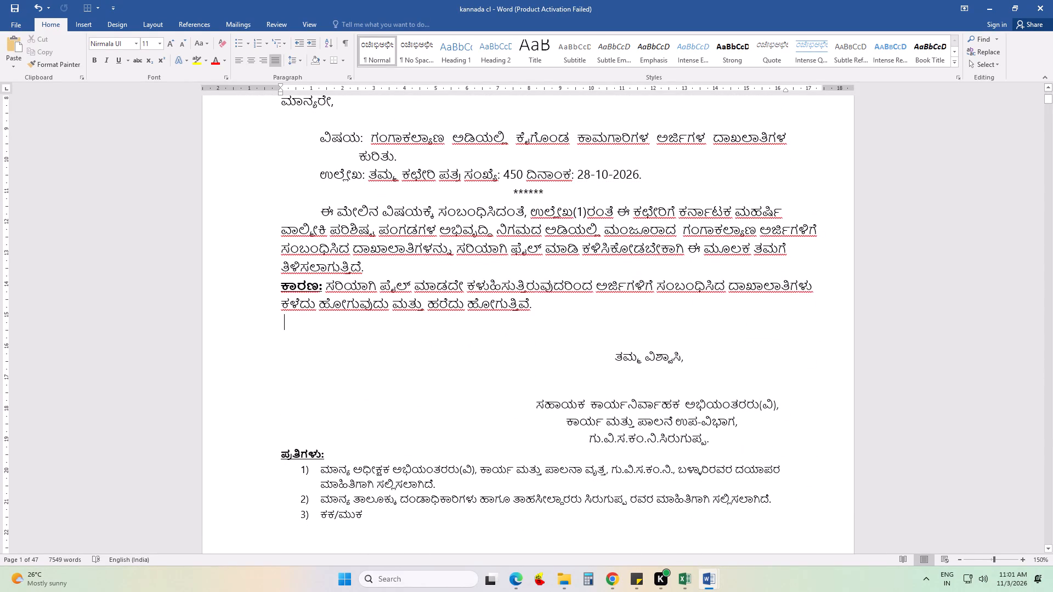
pyautogui.press('Return')
pyautogui.hotkey('ctrl', 's')
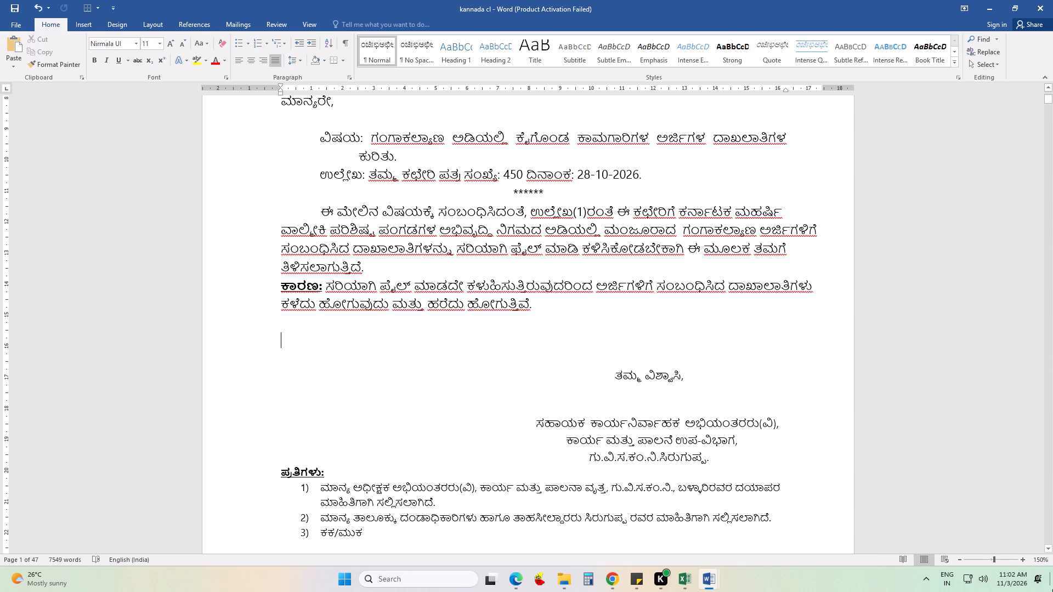
# Delete the ಪ್ರತಿಗಳು: heading and its three numbered copy recipients below the signature block.
pyautogui.click(277, 472)
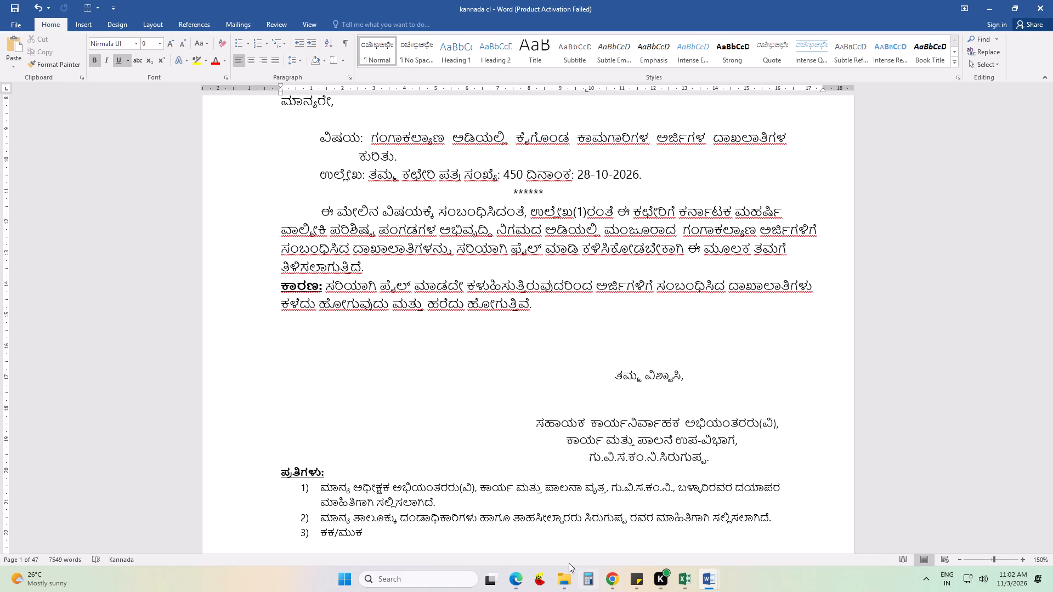
pyautogui.press('Down')
pyautogui.press('Up')
pyautogui.press('Left')
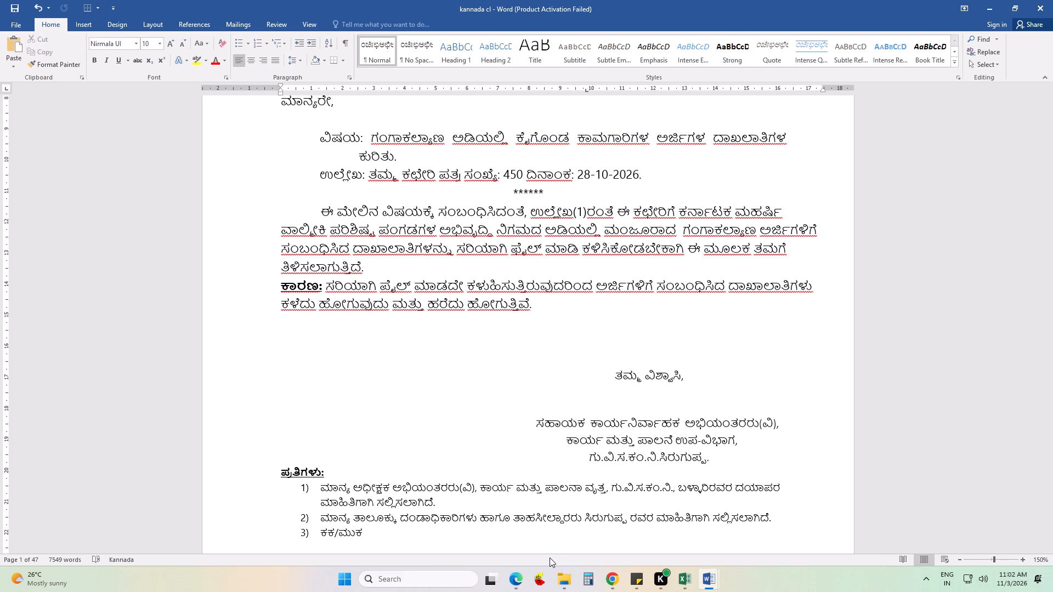
pyautogui.press('Down')
pyautogui.press('Left')
pyautogui.press('Left')
pyautogui.press('Left')
pyautogui.press('Left')
pyautogui.press('Left')
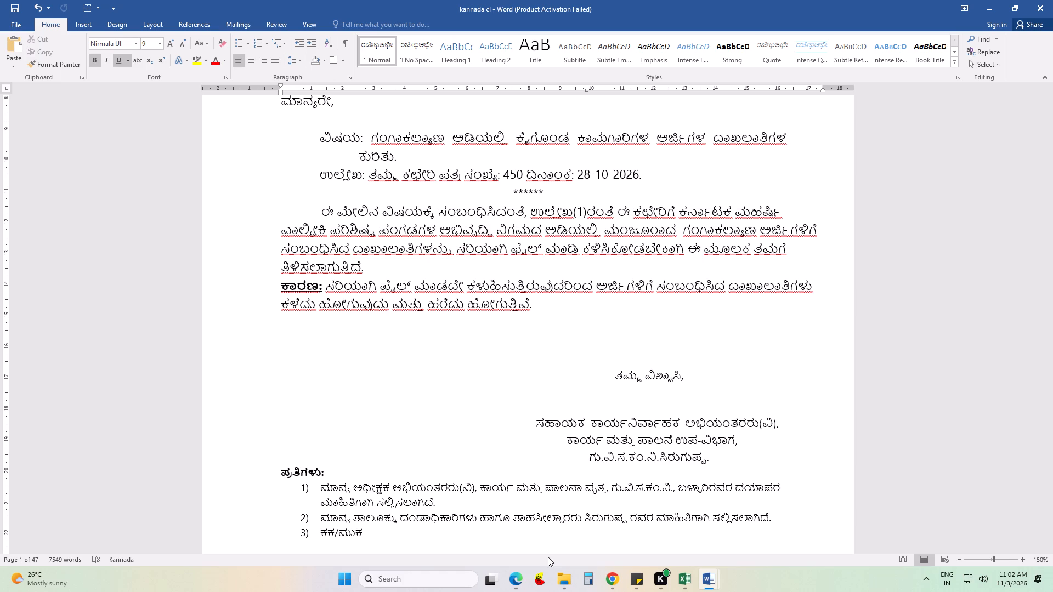
pyautogui.press('Delete')
pyautogui.press('Delete')
pyautogui.press('Delete')
pyautogui.press('Delete')
pyautogui.press('Delete')
pyautogui.press('Delete')
pyautogui.press('Delete')
pyautogui.press('Delete')
pyautogui.press('Delete')
pyautogui.press('Delete')
pyautogui.press('Delete')
pyautogui.press('Delete')
pyautogui.press('Delete')
pyautogui.press('Delete')
pyautogui.press('Delete')
pyautogui.press('Delete')
pyautogui.press('Delete')
pyautogui.press('Delete')
pyautogui.press('Delete')
pyautogui.press('Delete')
pyautogui.press('Delete')
pyautogui.press('Delete')
pyautogui.press('Delete')
pyautogui.press('Delete')
pyautogui.press('Delete')
pyautogui.press('Delete')
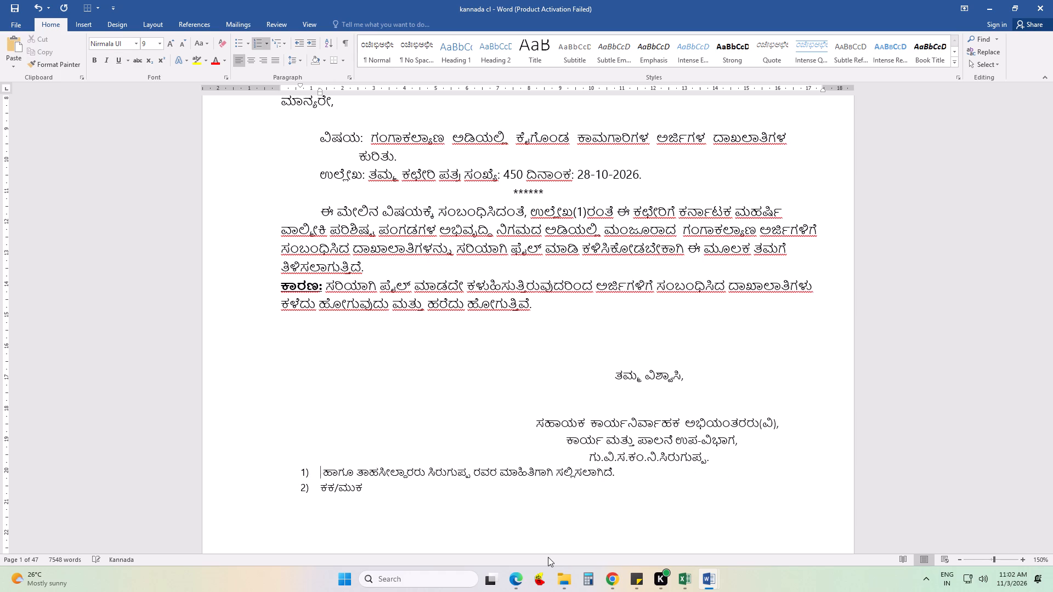
pyautogui.press('Delete')
pyautogui.press('Delete')
pyautogui.press('Delete')
pyautogui.press('Delete')
pyautogui.press('Delete')
pyautogui.press('Delete')
pyautogui.press('Delete')
pyautogui.press('Delete')
pyautogui.press('Delete')
pyautogui.press('Delete')
pyautogui.press('Delete')
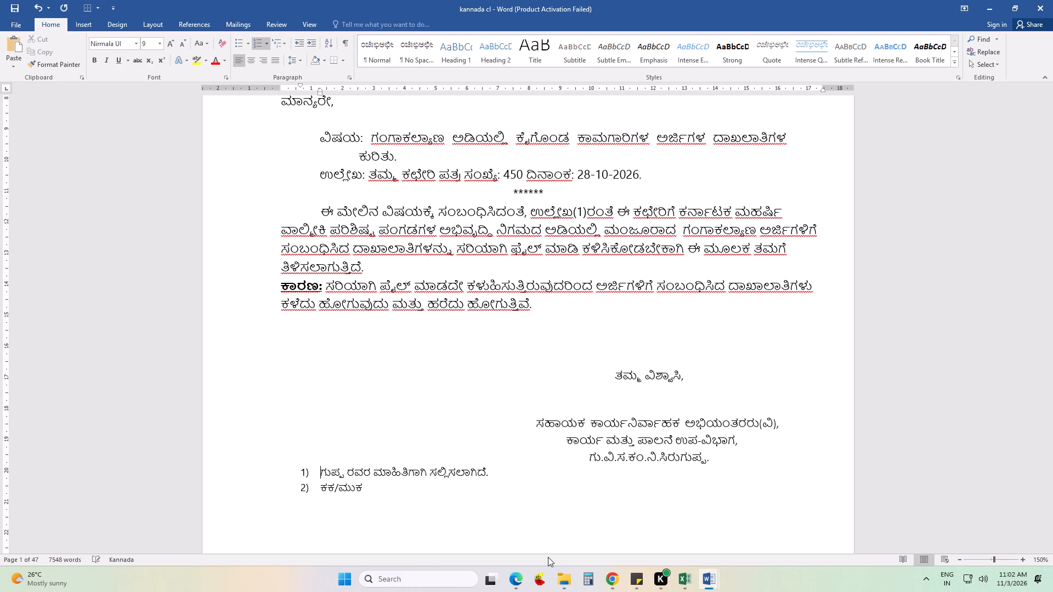
pyautogui.press('Delete')
pyautogui.press('Delete')
pyautogui.press('Delete')
pyautogui.press('Delete')
pyautogui.press('Delete')
pyautogui.press('Delete')
pyautogui.press('Delete')
pyautogui.press('Delete')
pyautogui.press('Delete')
pyautogui.press('Delete')
pyautogui.press('Delete')
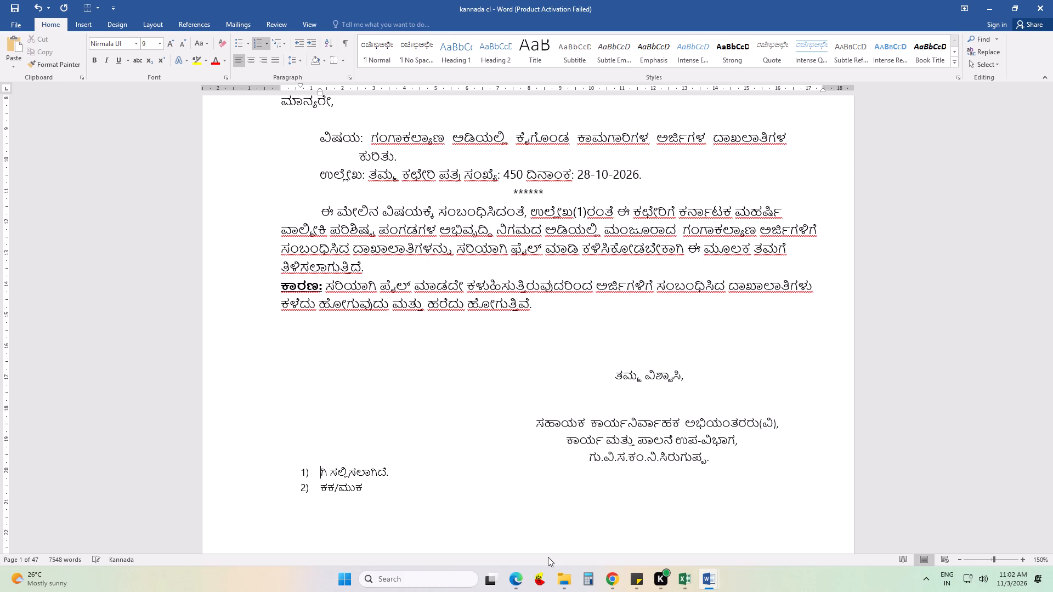
pyautogui.press('Delete')
pyautogui.press('Delete')
pyautogui.press('Delete')
pyautogui.press('Delete')
pyautogui.press('Delete')
pyautogui.press('Delete')
pyautogui.press('Delete')
pyautogui.press('Delete')
pyautogui.press('Delete')
pyautogui.press('Delete')
pyautogui.press('Delete')
pyautogui.press('Delete')
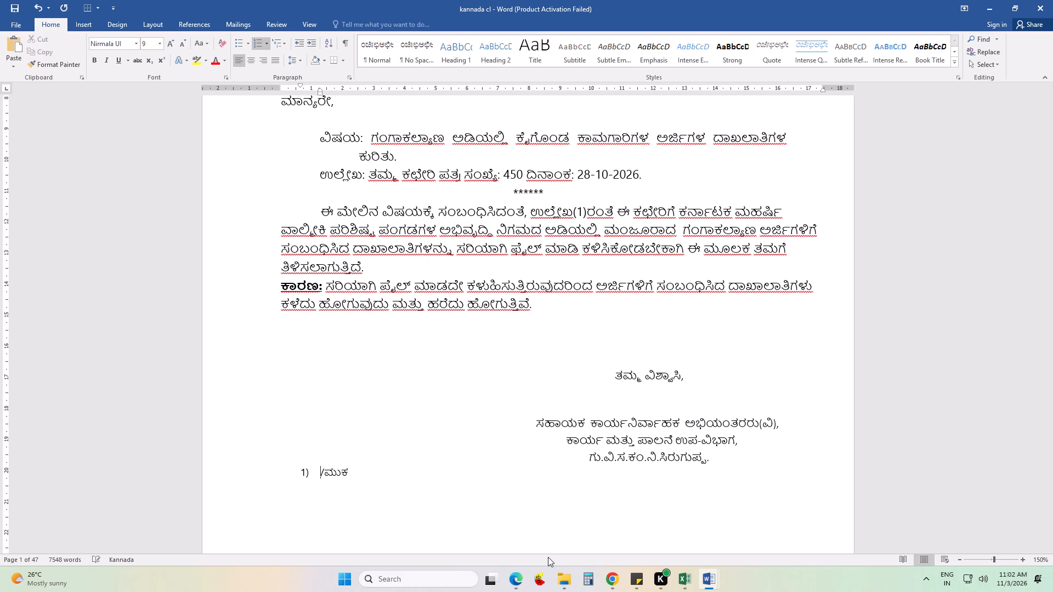
pyautogui.press('Delete')
pyautogui.press('Delete')
pyautogui.press('Delete')
pyautogui.press('Delete')
pyautogui.press('Delete')
pyautogui.press('Delete')
pyautogui.press('Delete')
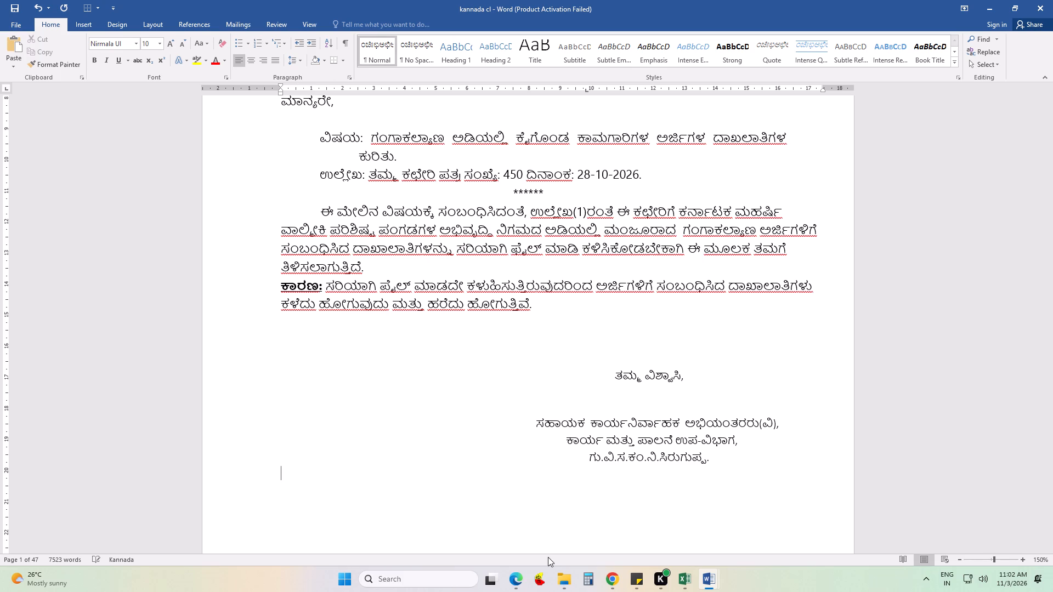
# Insert eight blank lines above the ಇವರಿಗೆ address block to push it onto the following page, and save the document.
pyautogui.scroll(-8, 513, 533)
pyautogui.scroll(7, 548, 510)
pyautogui.scroll(-2, 540, 504)
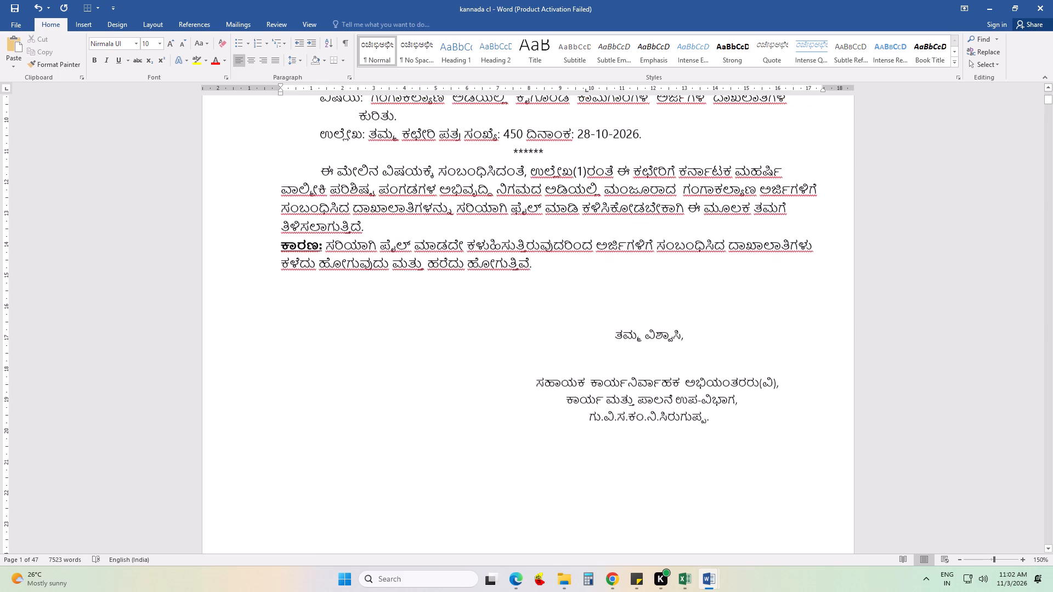
pyautogui.scroll(-3, 540, 504)
pyautogui.click(319, 382)
pyautogui.press('Return')
pyautogui.press('Return')
pyautogui.press('Return')
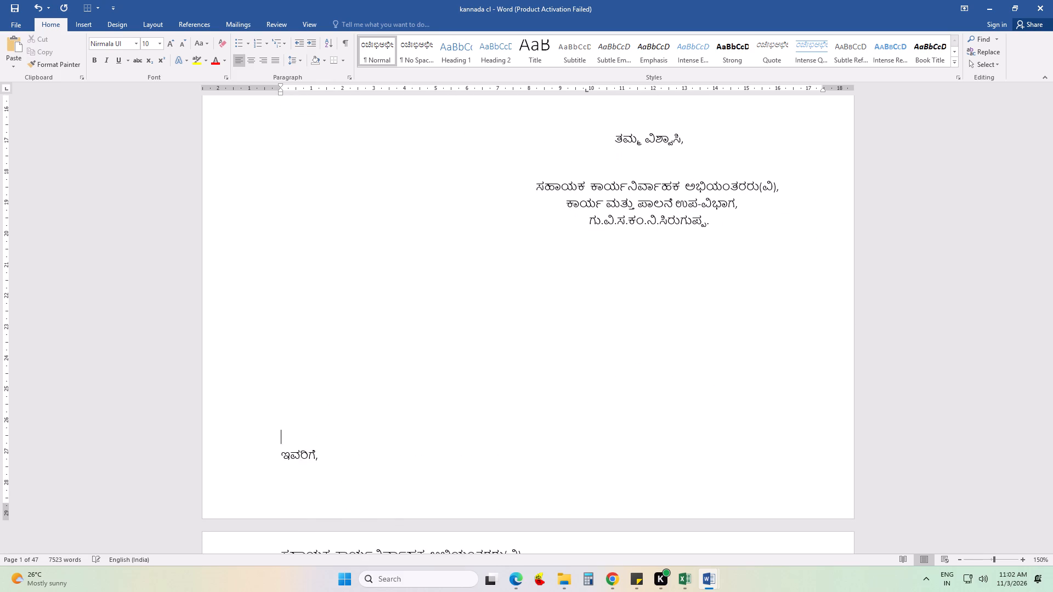
pyautogui.press('Return')
pyautogui.press('Return')
pyautogui.press('Return')
pyautogui.press('Return')
pyautogui.press('Return')
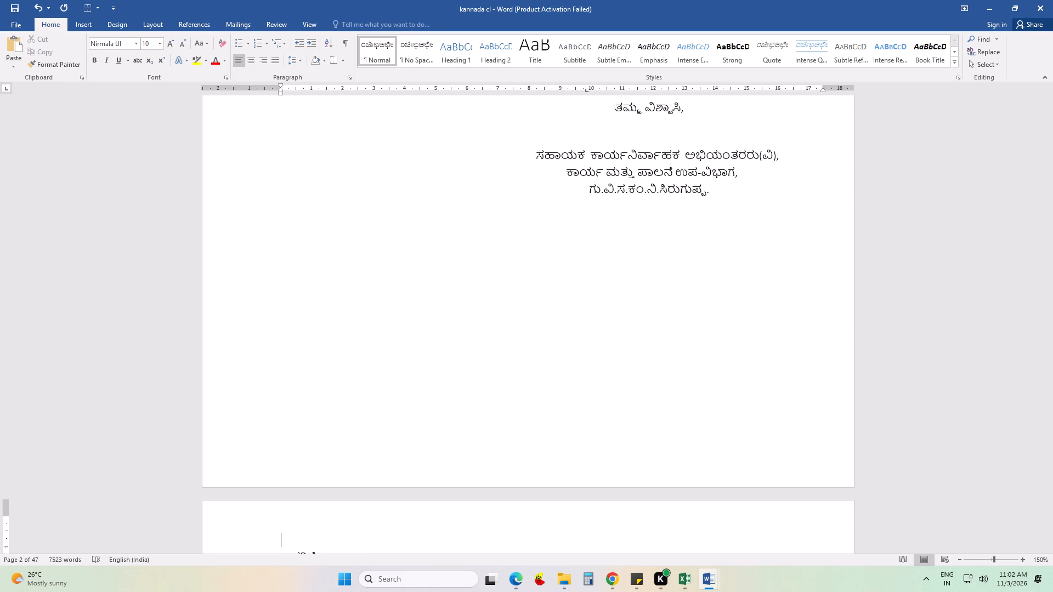
pyautogui.scroll(7, 853, 519)
pyautogui.scroll(-1, 848, 517)
pyautogui.scroll(1, 848, 517)
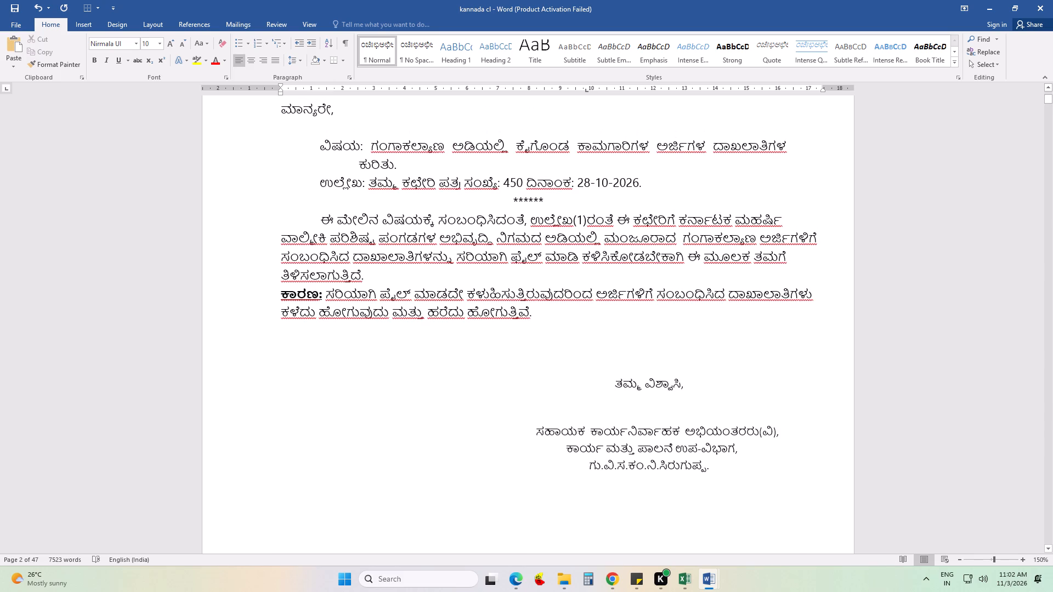
pyautogui.scroll(2, 427, 367)
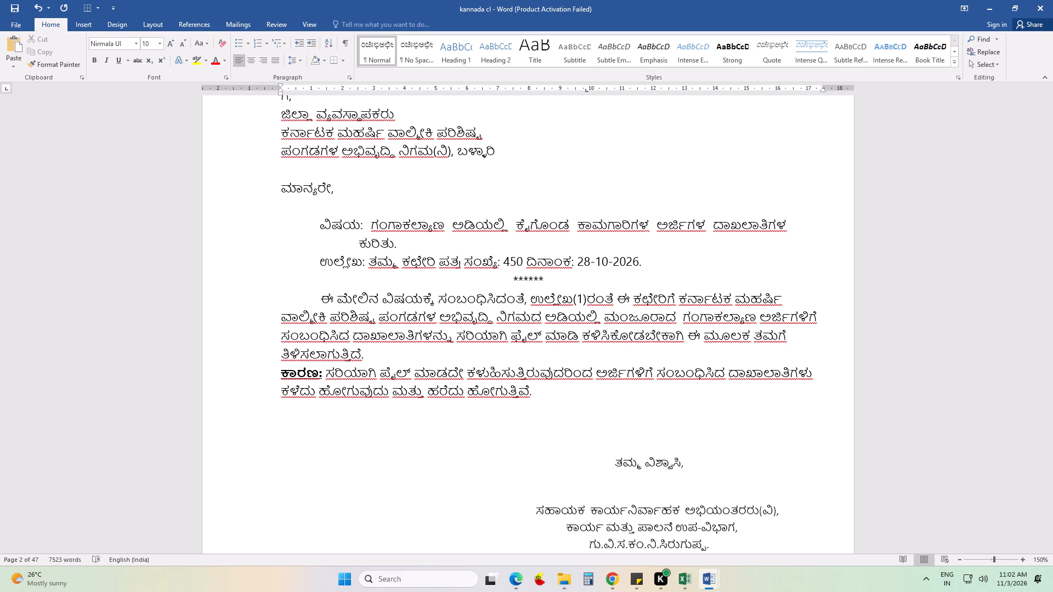
pyautogui.click(528, 387)
pyautogui.hotkey('ctrl', 's')
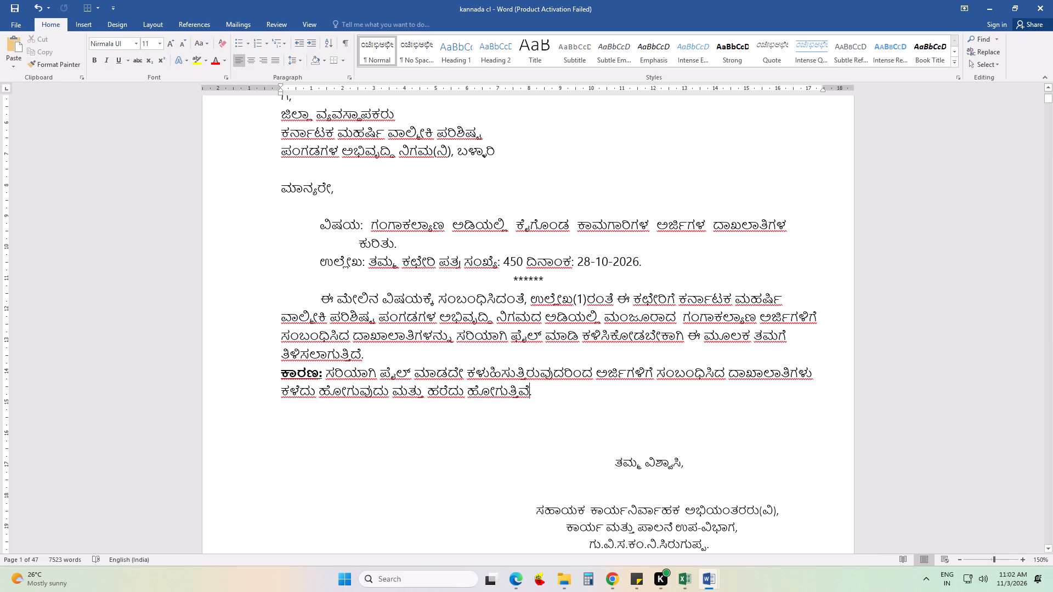
# Insert ದಾಖಲೆಗಳ ರವಾನೆ ಸಮಯದಲ್ಲಿ before ಅರ್ಜಿಗಳಿಗೆ in the ಕಾರಣ sentence, and save the document.
pyautogui.scroll(-6, 710, 381)
pyautogui.scroll(2, 690, 367)
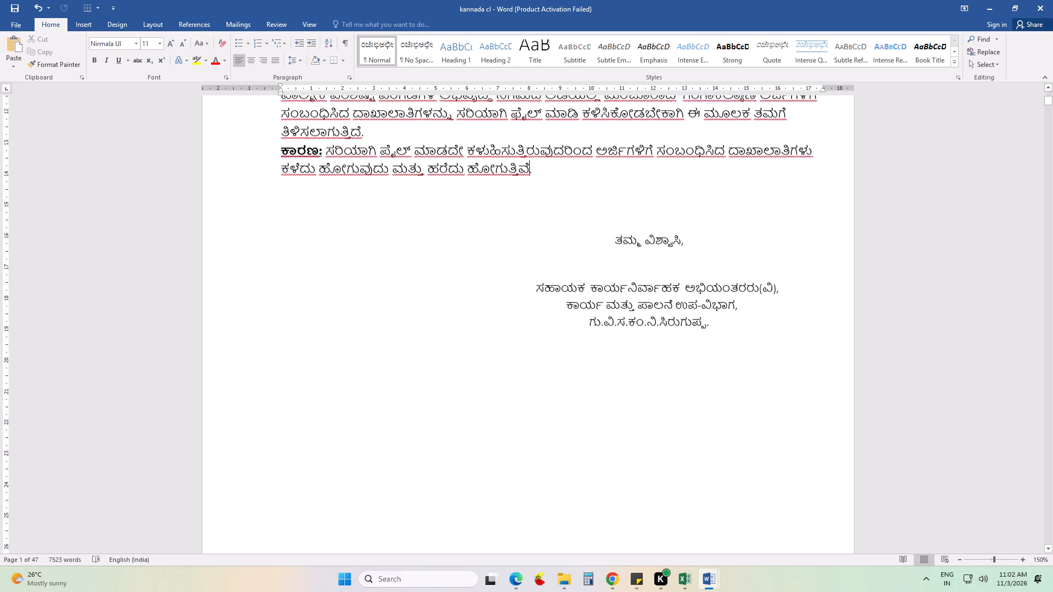
pyautogui.scroll(3, 690, 367)
pyautogui.scroll(-6, 687, 365)
pyautogui.scroll(6, 687, 365)
pyautogui.scroll(3, 470, 324)
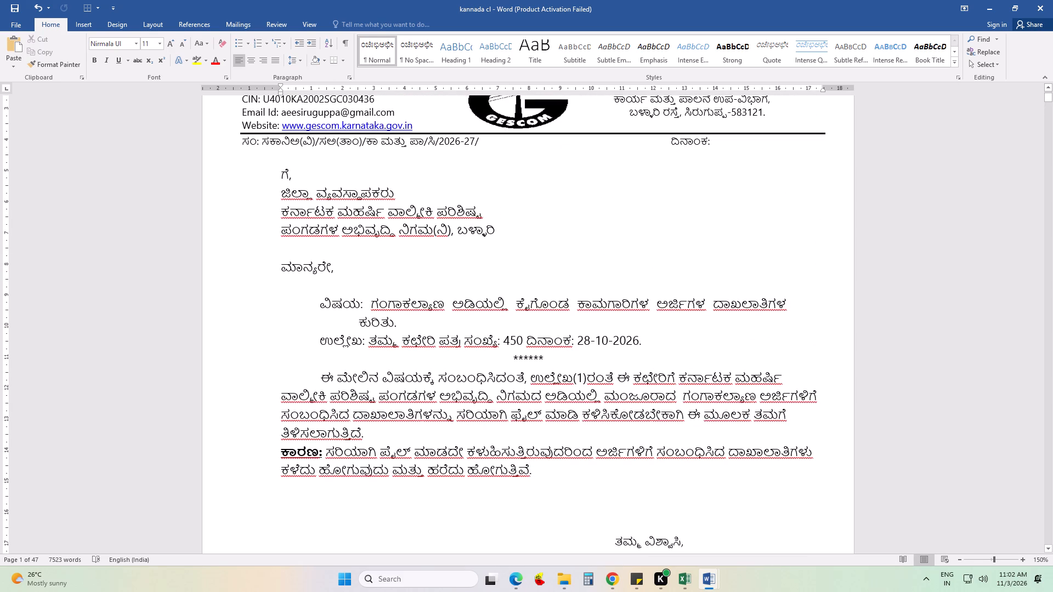
pyautogui.click(592, 454)
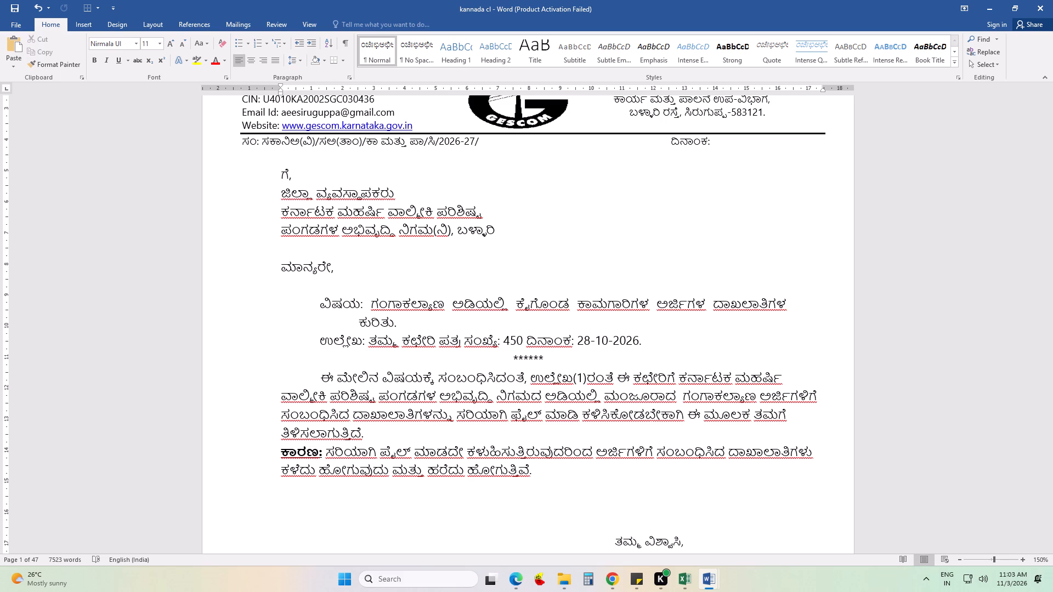
pyautogui.press('space')
pyautogui.write('dAk')
pyautogui.press('BackSpace')
pyautogui.write('Kl')
pyautogui.press('e')
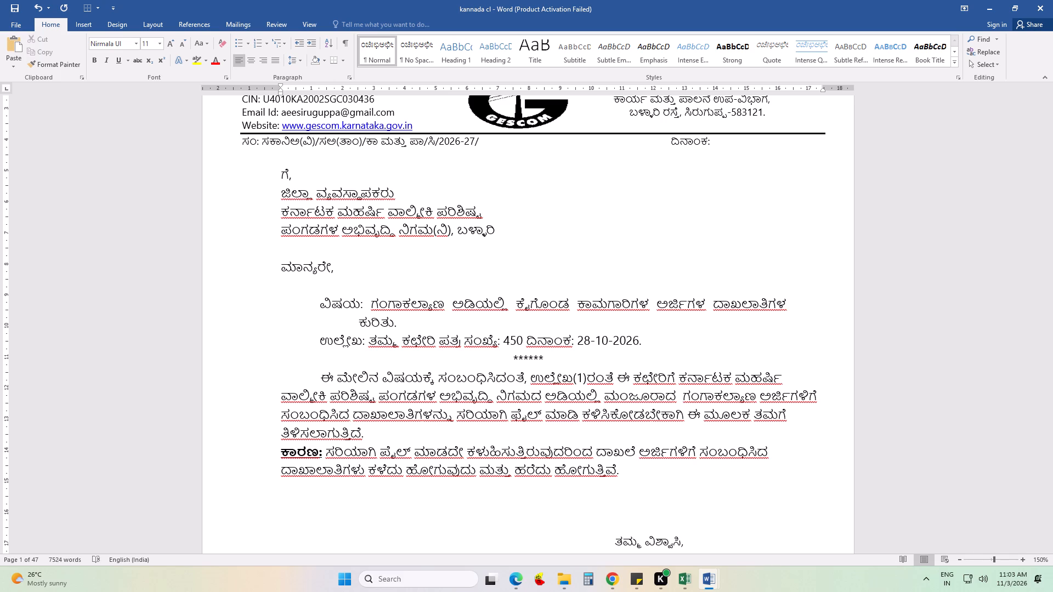
pyautogui.write('gL')
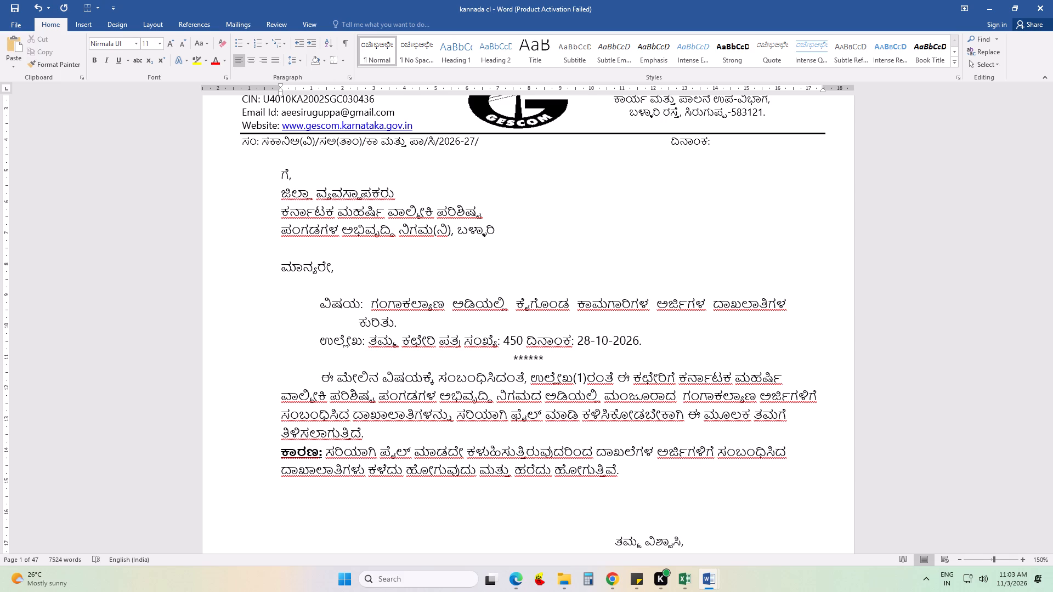
pyautogui.press('space')
pyautogui.write('rvAne')
pyautogui.press('space')
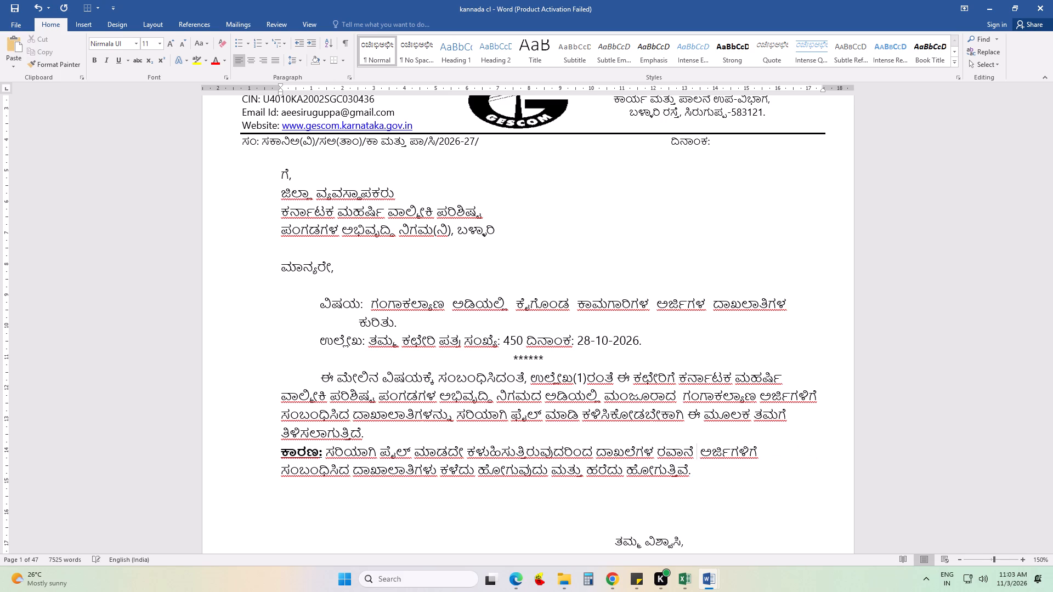
pyautogui.write('smydld')
pyautogui.press('BackSpace')
pyautogui.write('fli')
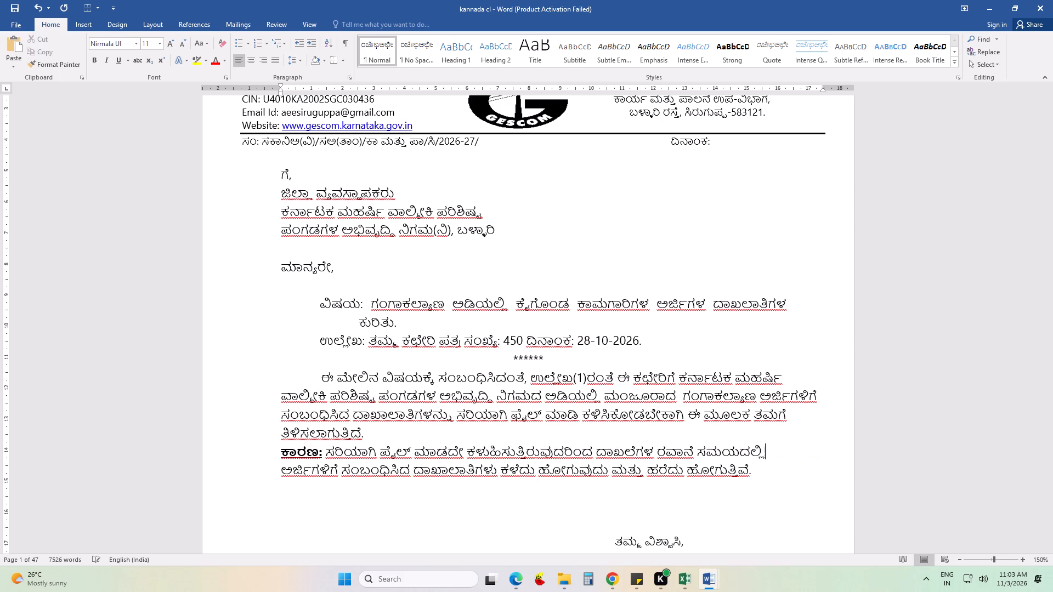
pyautogui.hotkey('ctrl', 's')
pyautogui.hotkey('ctrl', 's')
# Justify the main body paragraph beginning ಈ ಮೇಲಿನ ವಿಷಯಕ್ಕೆ, and save the document.
pyautogui.scroll(-2, 605, 480)
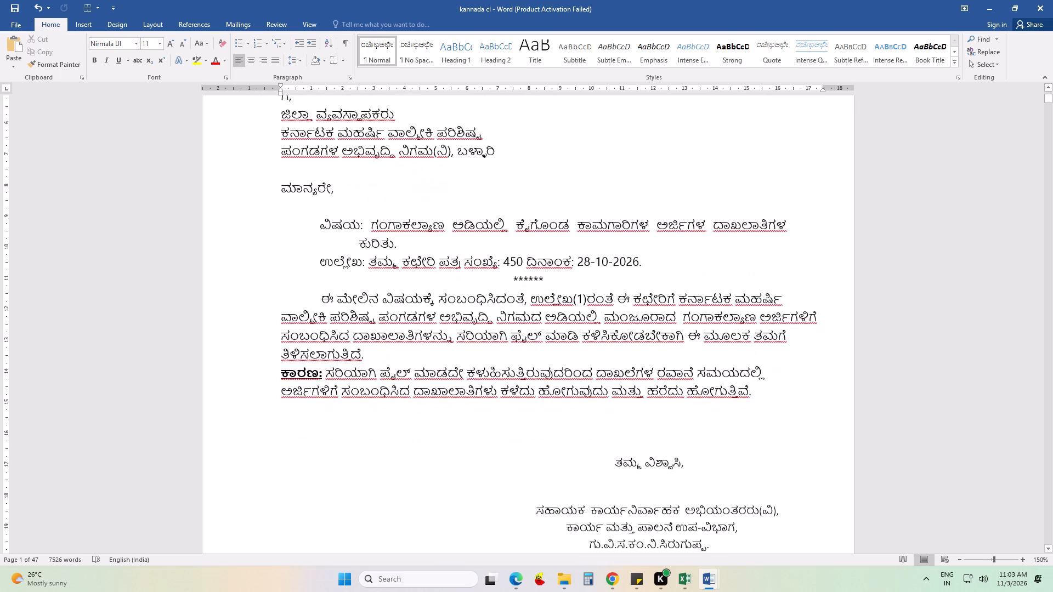
pyautogui.click(325, 297)
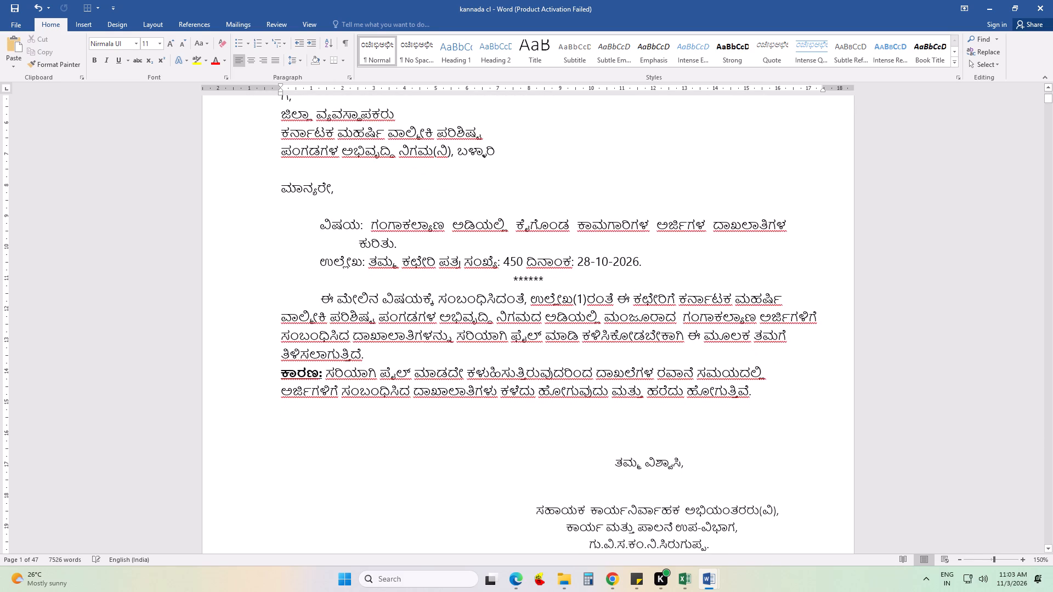
pyautogui.hotkey('shift', 'Down')
pyautogui.hotkey('shift', 'Down')
pyautogui.hotkey('shift', 'Down')
pyautogui.hotkey('shift', 'Right')
pyautogui.hotkey('shift', 'Right')
pyautogui.hotkey('shift', 'Right')
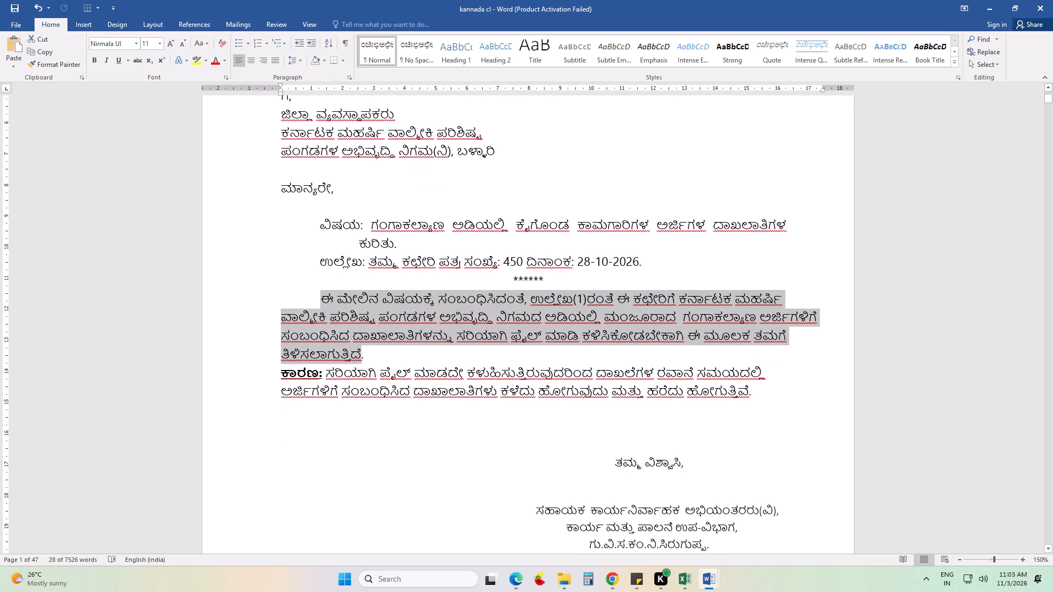
pyautogui.hotkey('ctrl', 'j')
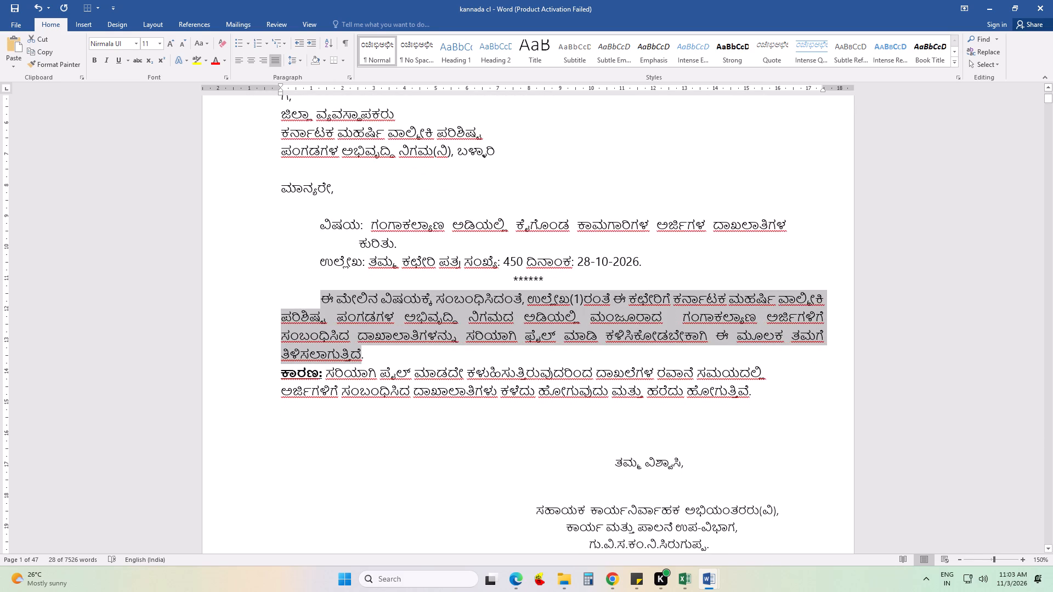
pyautogui.press('Right')
pyautogui.hotkey('ctrl', 's')
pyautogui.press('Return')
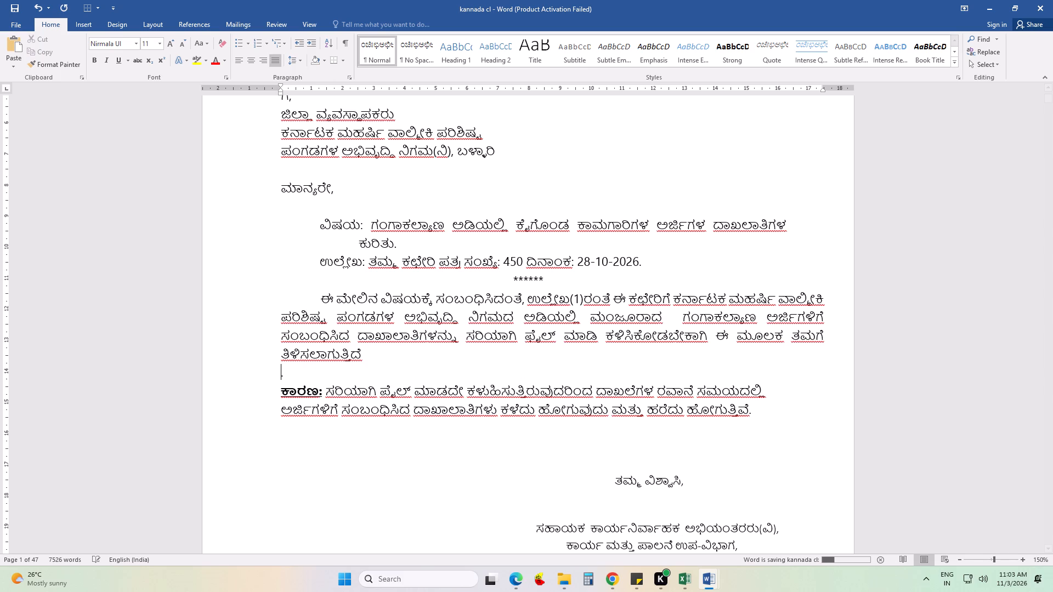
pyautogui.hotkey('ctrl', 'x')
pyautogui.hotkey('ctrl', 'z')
# Add a blank line between the main body paragraph's full stop and the ಕಾರಣ paragraph, and save the document.
pyautogui.press('Right')
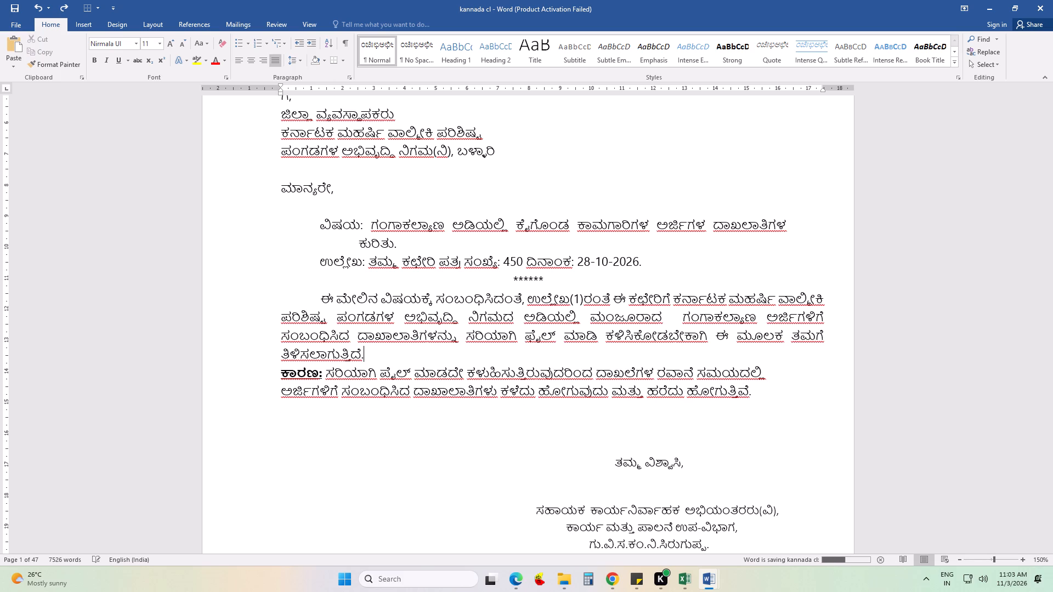
pyautogui.press('Return')
pyautogui.hotkey('ctrl', 's')
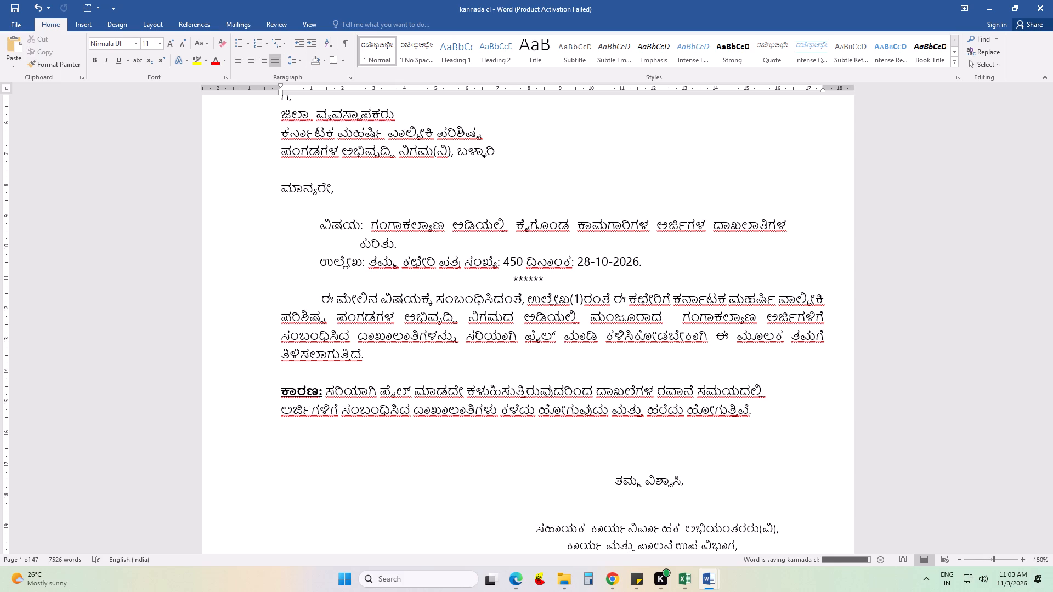
pyautogui.scroll(-6, 589, 406)
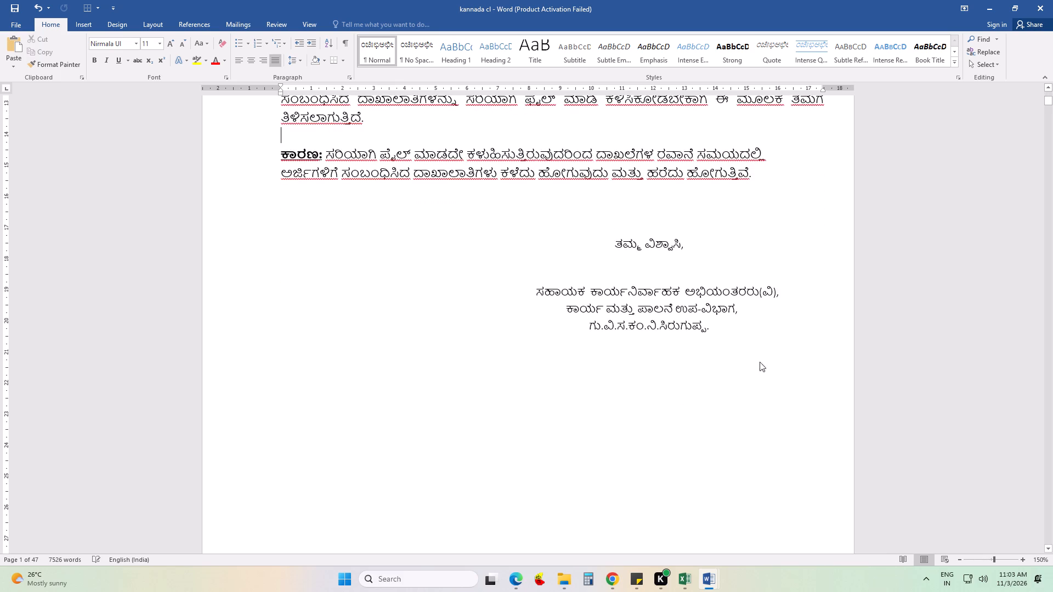
pyautogui.scroll(6, 684, 350)
pyautogui.hotkey('ctrl', 's')
pyautogui.scroll(4, 522, 308)
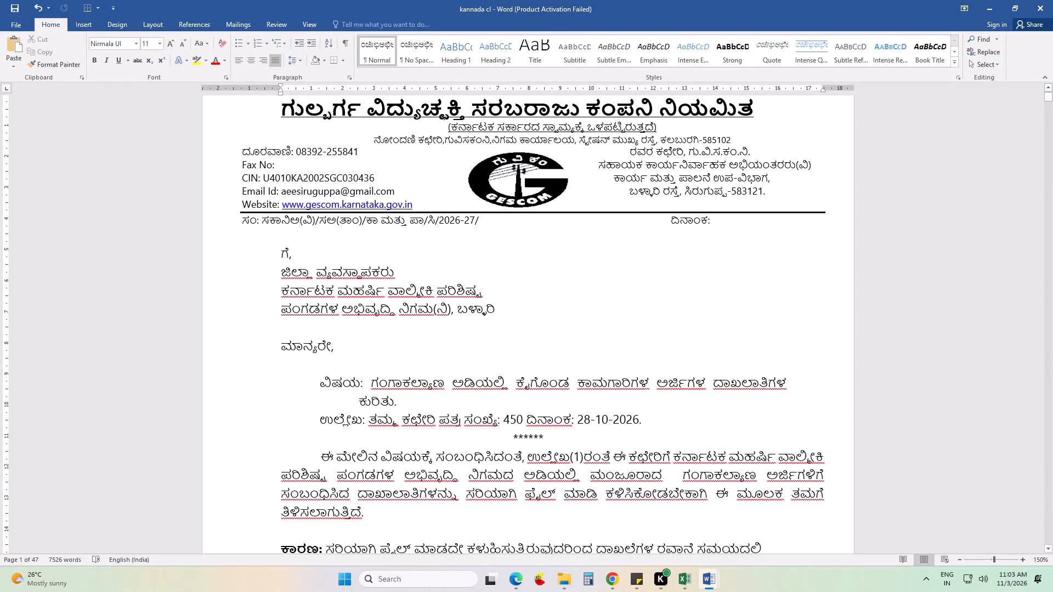
# Replace the full stop after ತಿಳಿಸಲಾಗುತ್ತಿದೆ at the end of the main body paragraph with the words ಮತ್ತು ತಮ್ಮಿಂದ.
pyautogui.scroll(-3, 551, 368)
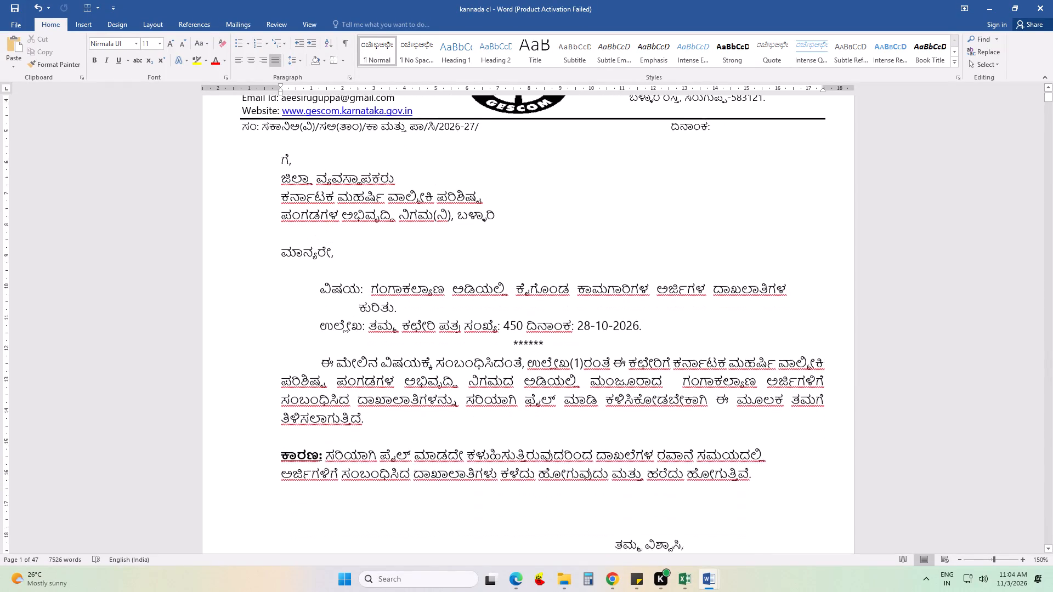
pyautogui.scroll(-1, 551, 368)
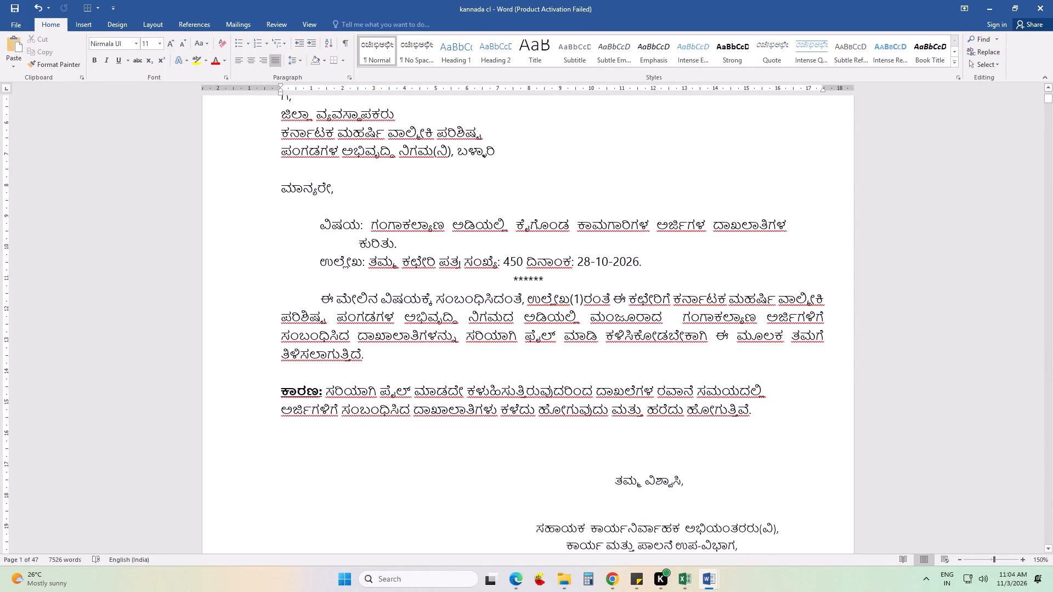
pyautogui.scroll(-1, 338, 431)
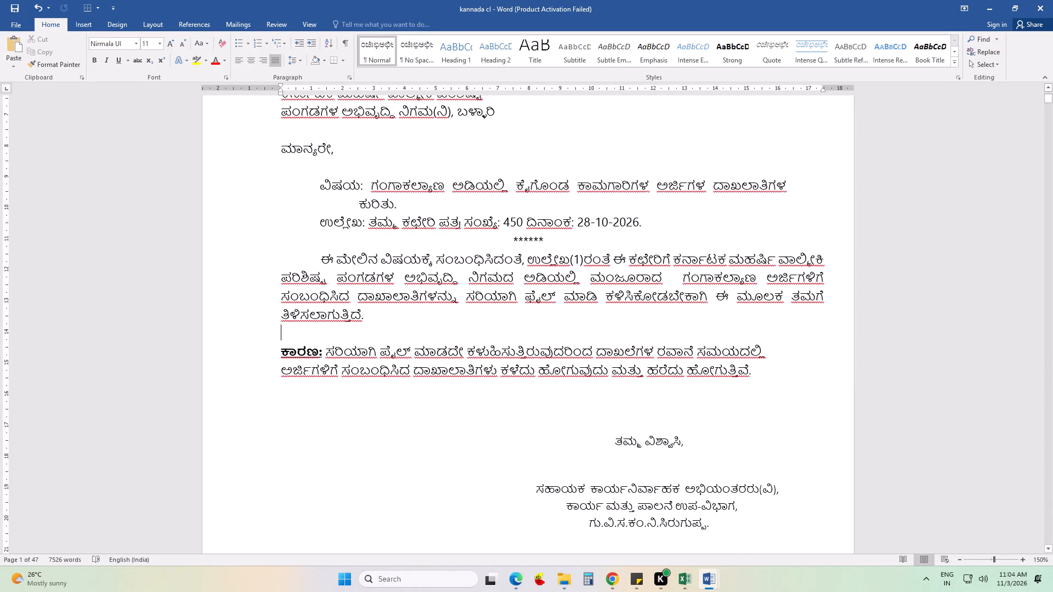
pyautogui.hotkey('ctrl', 's')
pyautogui.scroll(-2, 455, 391)
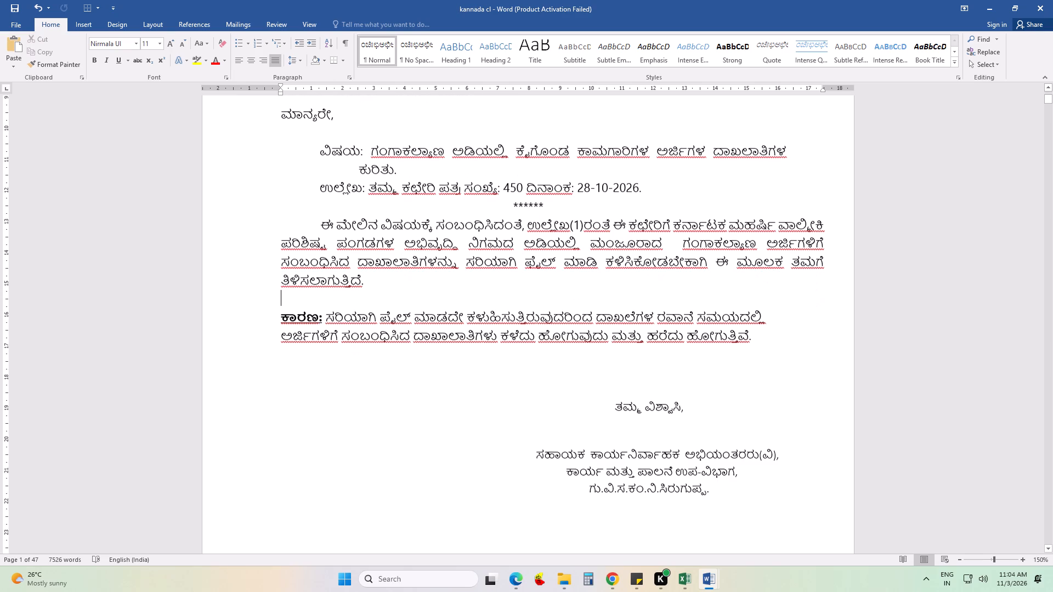
pyautogui.click(371, 236)
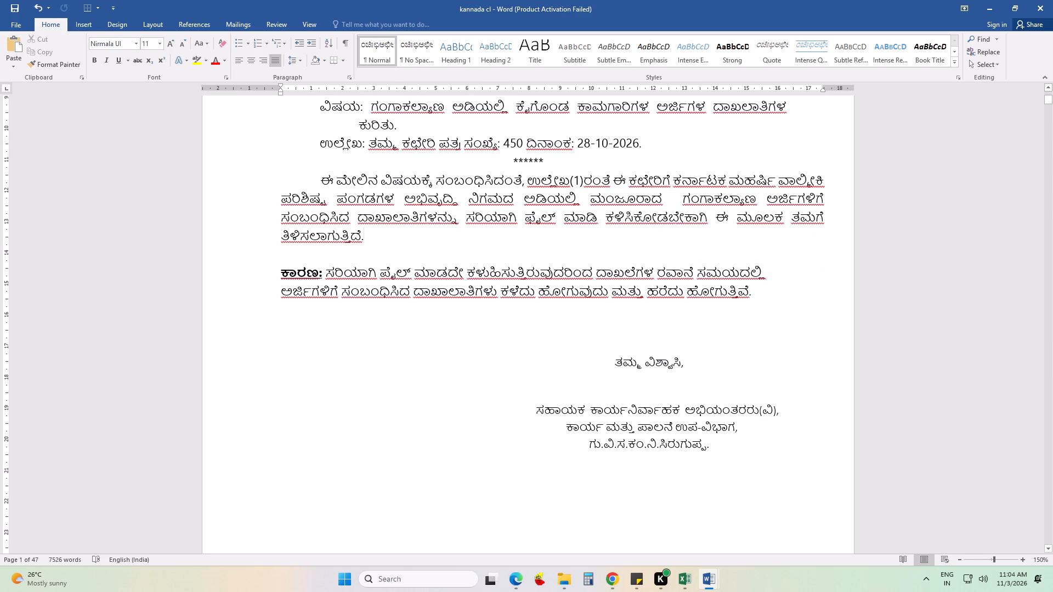
pyautogui.press('space')
pyautogui.press('BackSpace')
pyautogui.press('BackSpace')
pyautogui.press('space')
pyautogui.write('mtftu tmfmi')
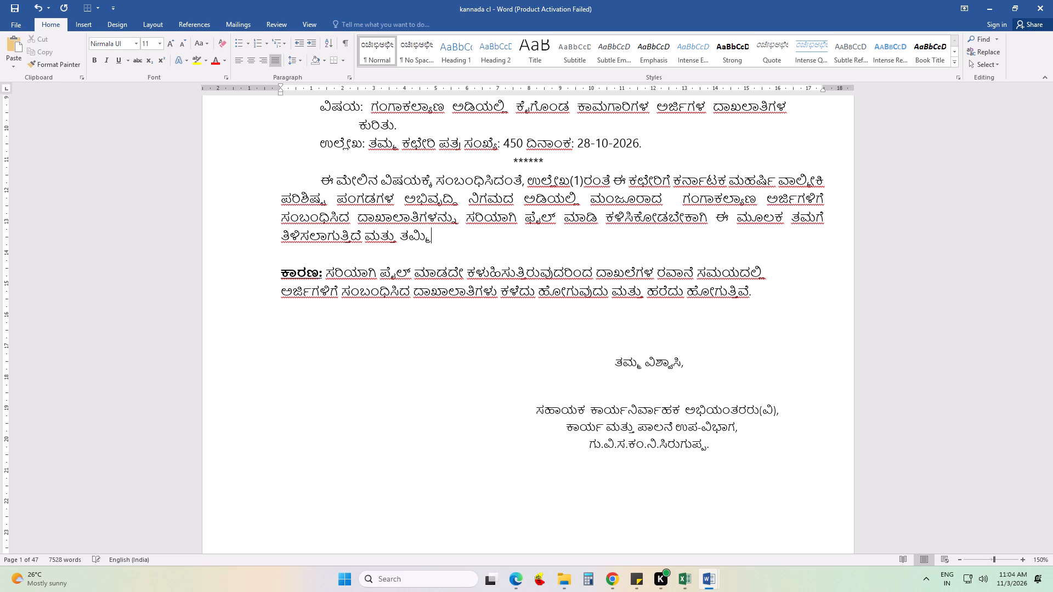
pyautogui.write('Md')
pyautogui.press('space')
# Continue the main body paragraph's closing clause with ಈಗಾಗಲೇ ನಮ್ಮ ಕಛೇರಿಗೆ.
pyautogui.hotkey('shift', 'i')
pyautogui.write('IgAG')
pyautogui.press('BackSpace')
pyautogui.write('gle')
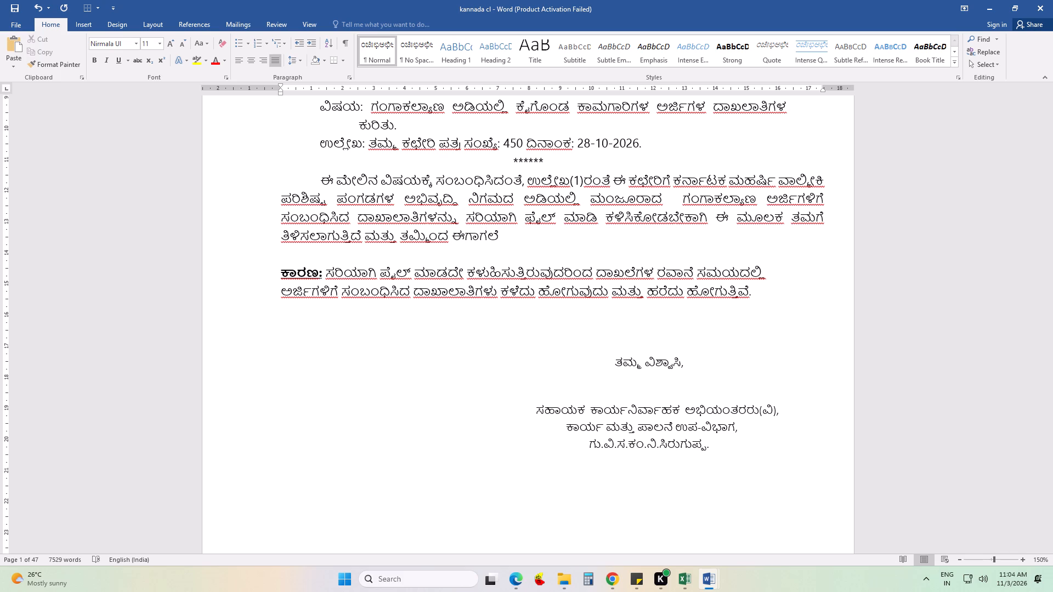
pyautogui.press('BackSpace')
pyautogui.press('BackSpace')
pyautogui.write('Le')
pyautogui.press('BackSpace')
pyautogui.press('BackSpace')
pyautogui.write('lE k')
pyautogui.press('BackSpace')
pyautogui.press('BackSpace')
pyautogui.press('space')
pyautogui.write('nm')
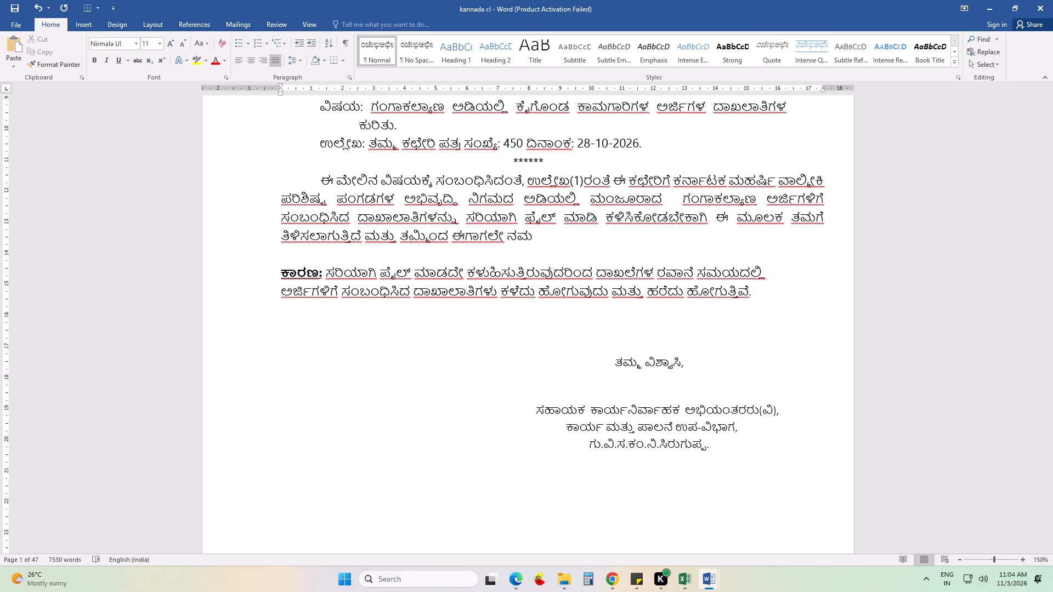
pyautogui.write('fm')
pyautogui.press('space')
pyautogui.write('kCE')
pyautogui.write('rige')
pyautogui.press('space')
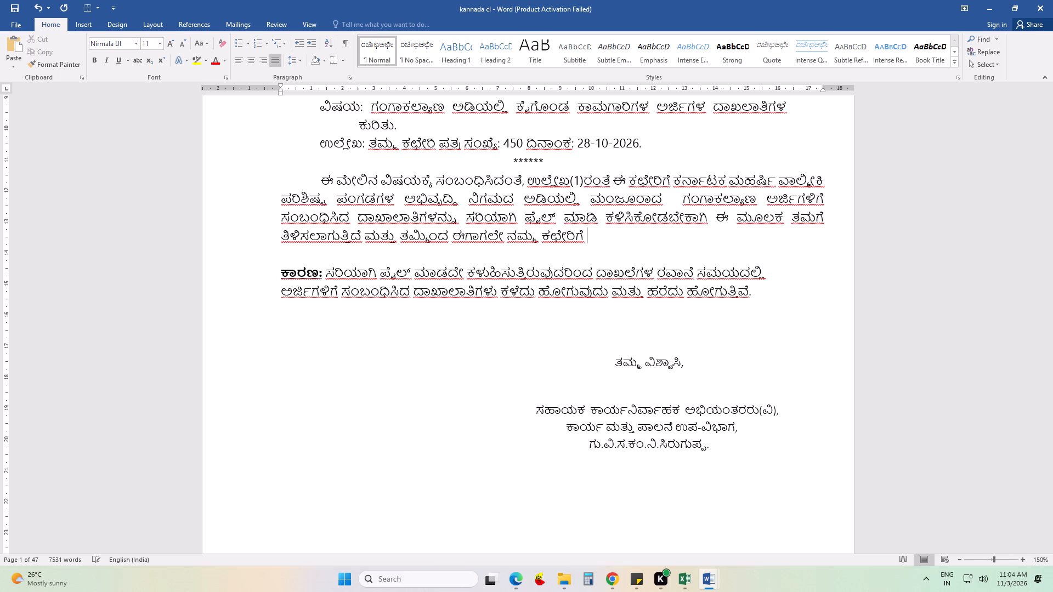
# Finish the main body paragraph with ಕಳುಹಿಸಿಕೊಟ್ಟ ದಾಖಾಲಾತಿಗಳನ್ನು ಹಿಂತಿರುಗಿಸಲಾಗುತ್ತಿದೆ and a full stop, and save the document.
pyautogui.write('kLuhisi')
pyautogui.write('ko')
pyautogui.press('q')
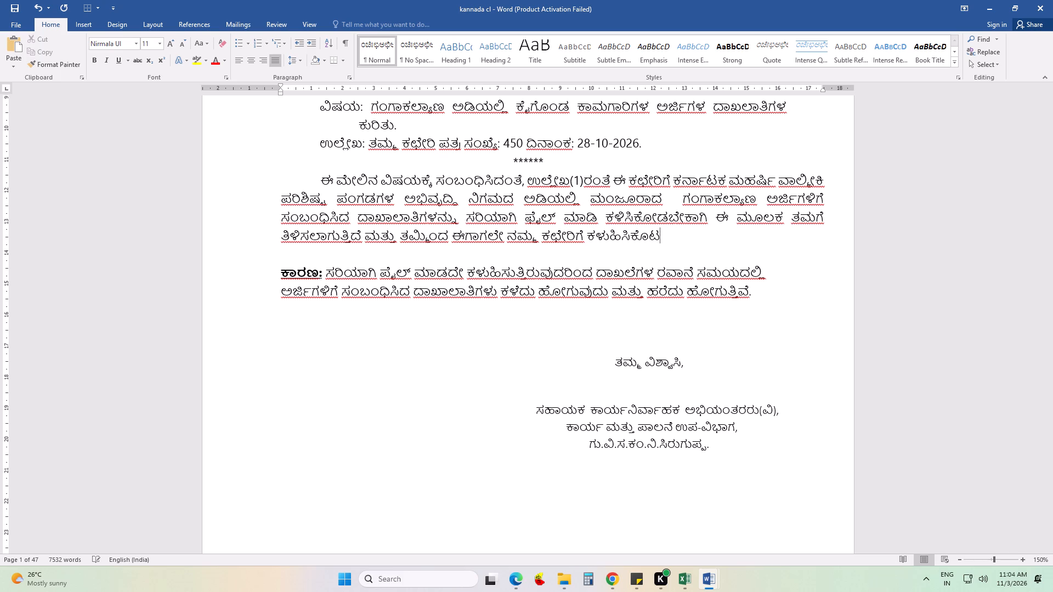
pyautogui.write('fq')
pyautogui.press('space')
pyautogui.write('dAkA')
pyautogui.press('BackSpace')
pyautogui.press('BackSpace')
pyautogui.write('KAL')
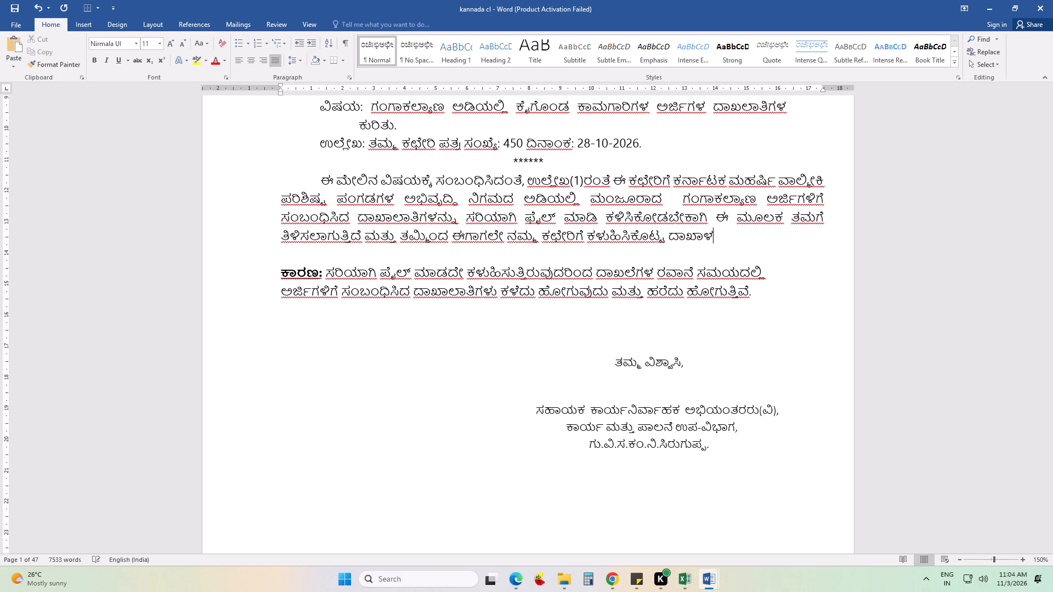
pyautogui.press('BackSpace')
pyautogui.write('lAtigLnfnu')
pyautogui.press('space')
pyautogui.write('hiM')
pyautogui.write('ti')
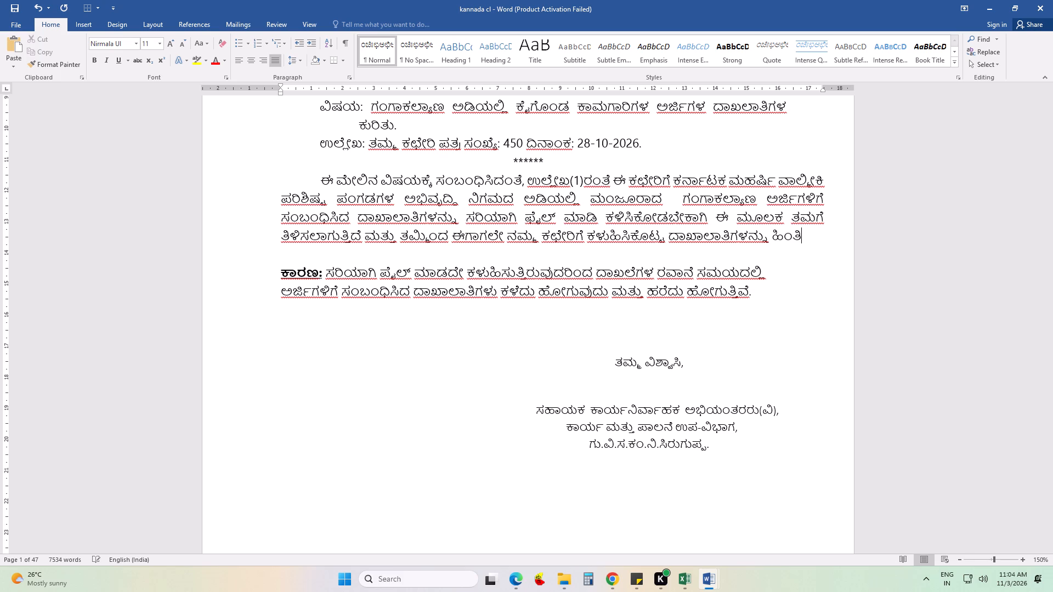
pyautogui.write('ru')
pyautogui.write('gislAgutftide.')
pyautogui.hotkey('ctrl', 's')
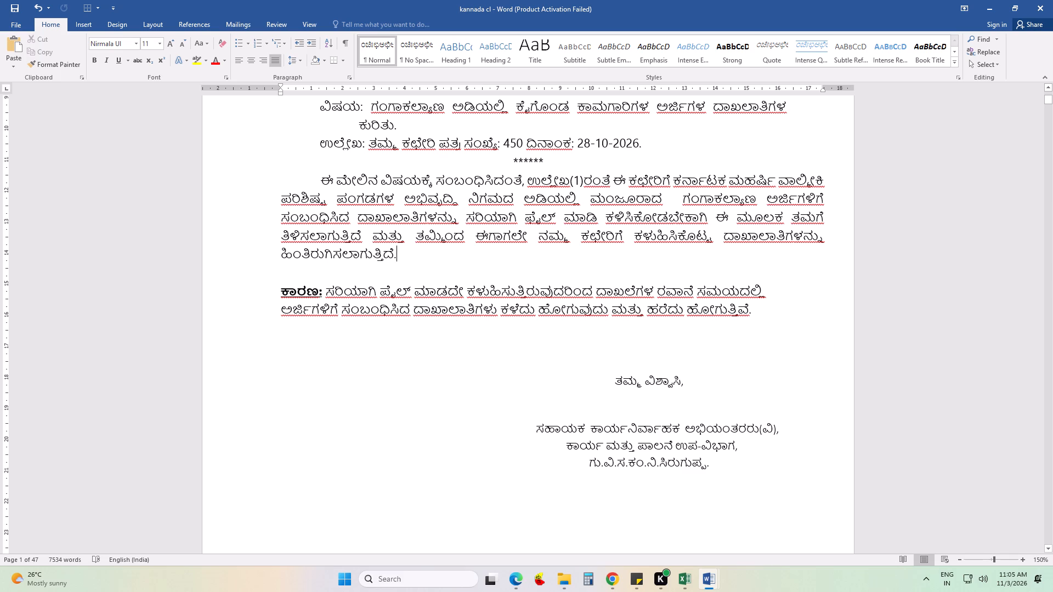
pyautogui.hotkey('ctrl', 's')
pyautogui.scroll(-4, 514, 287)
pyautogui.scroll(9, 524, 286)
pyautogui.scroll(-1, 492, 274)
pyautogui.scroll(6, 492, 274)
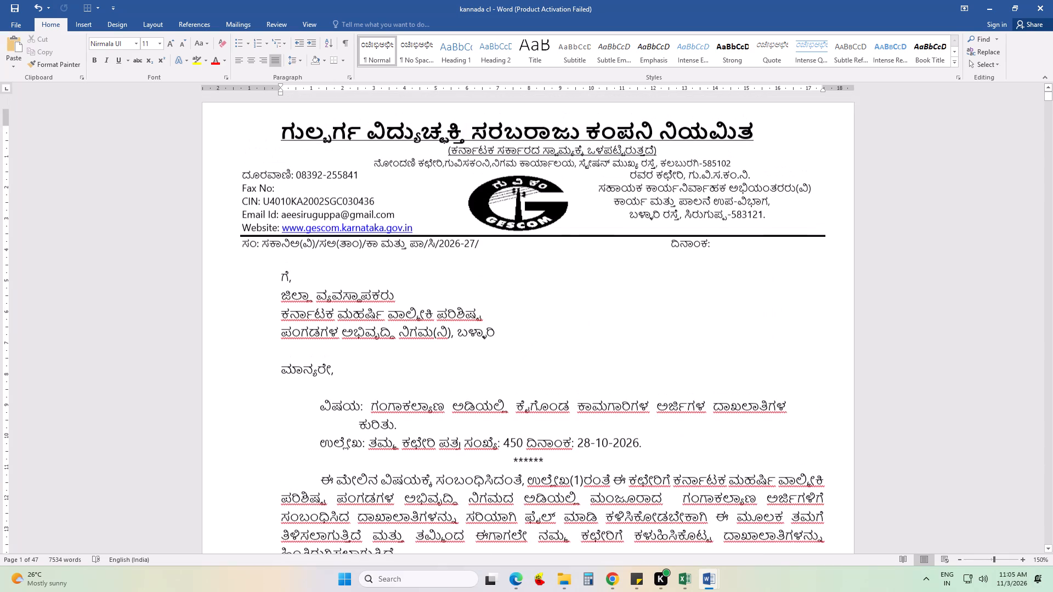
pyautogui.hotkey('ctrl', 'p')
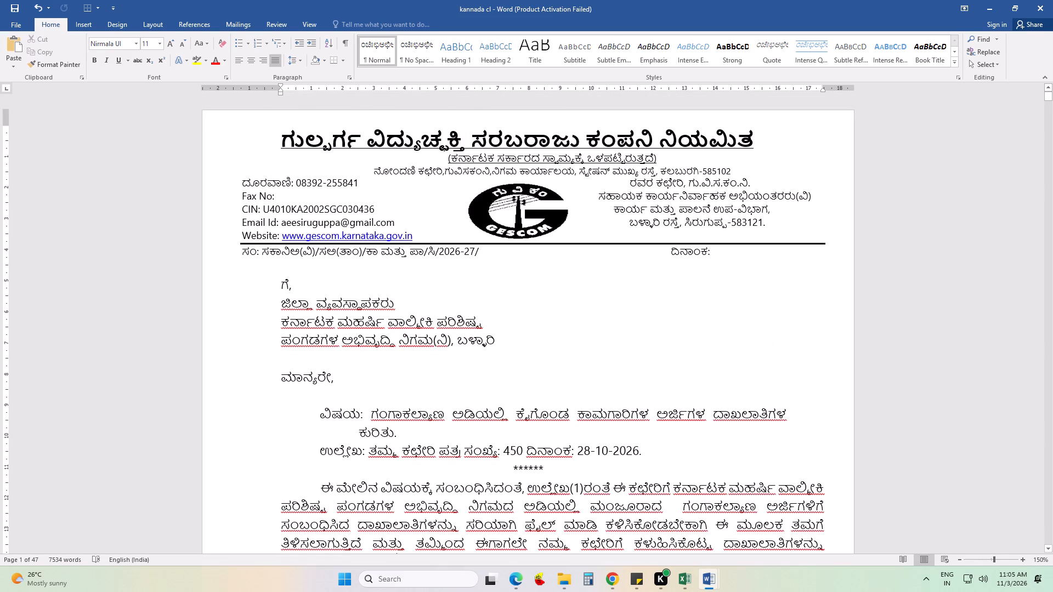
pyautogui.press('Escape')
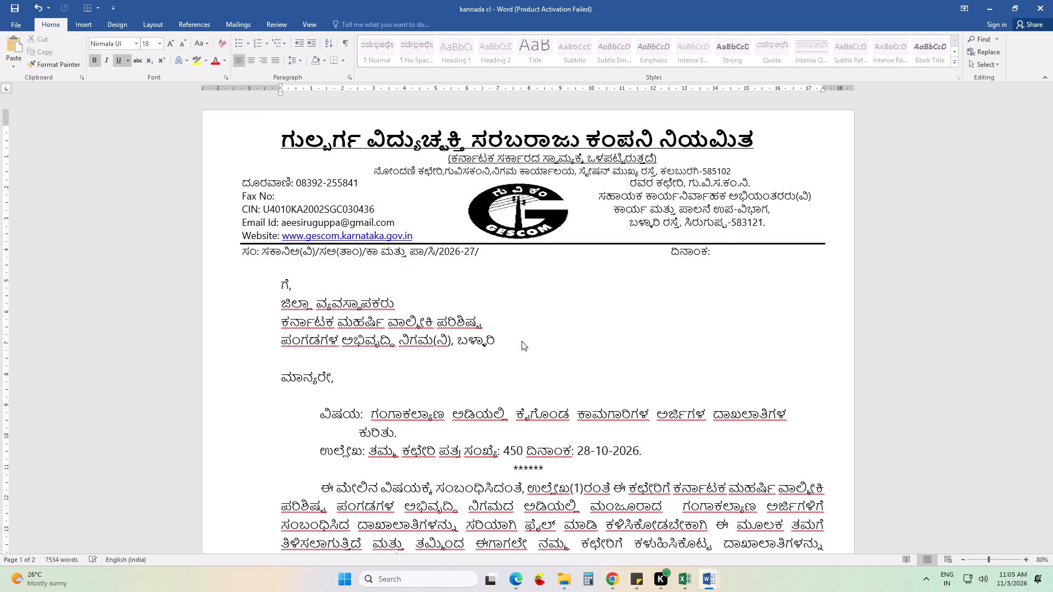
# Replace the trailing space after ಬಳ್ಳಾರಿ in the recipient address with a full stop, and save the document.
pyautogui.scroll(9, 501, 237)
pyautogui.click(497, 271)
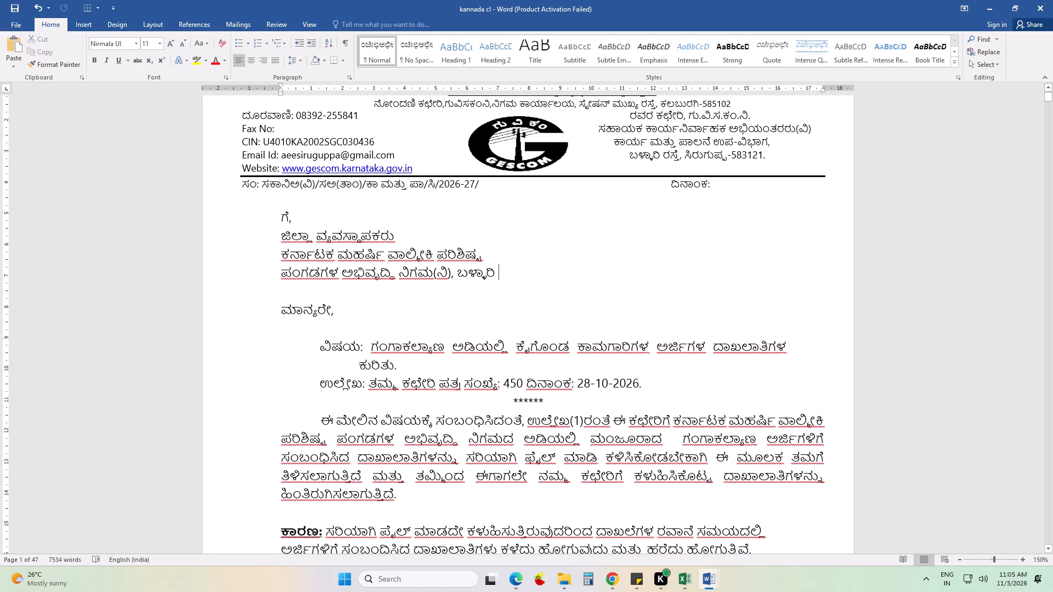
pyautogui.press('BackSpace')
pyautogui.press('.')
pyautogui.hotkey('ctrl', 's')
# Print only page 1, the letter, as one copy on the HP Laser 1003-1008 printer.
pyautogui.scroll(-7, 522, 297)
pyautogui.scroll(1, 519, 297)
pyautogui.scroll(-6, 519, 297)
pyautogui.scroll(-6, 546, 438)
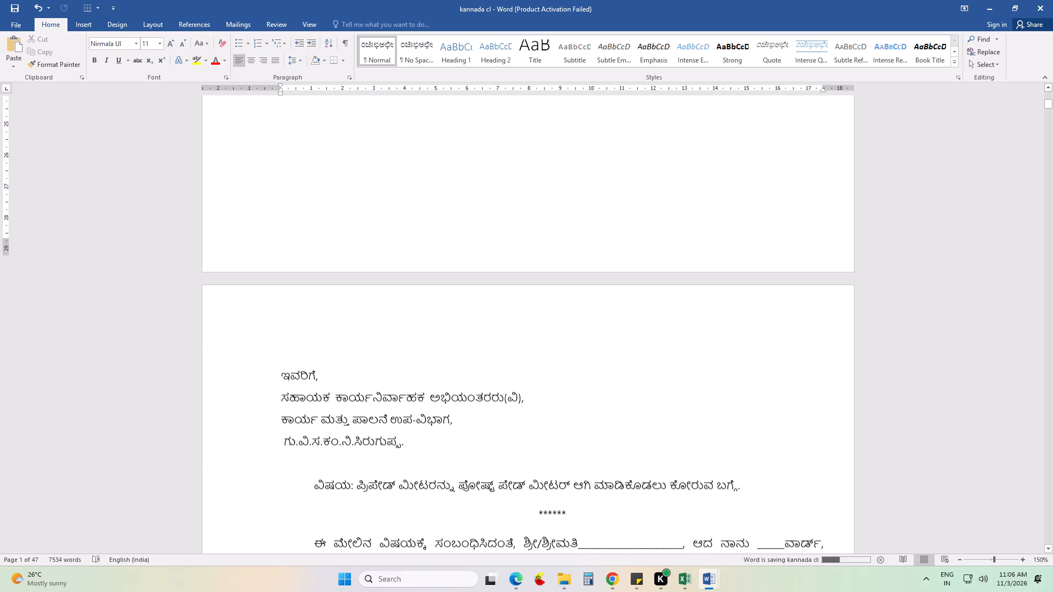
pyautogui.scroll(-5, 545, 426)
pyautogui.scroll(2, 545, 426)
pyautogui.scroll(-1, 545, 426)
pyautogui.scroll(9, 545, 426)
pyautogui.scroll(-1, 530, 420)
pyautogui.scroll(2, 530, 420)
pyautogui.scroll(8, 491, 374)
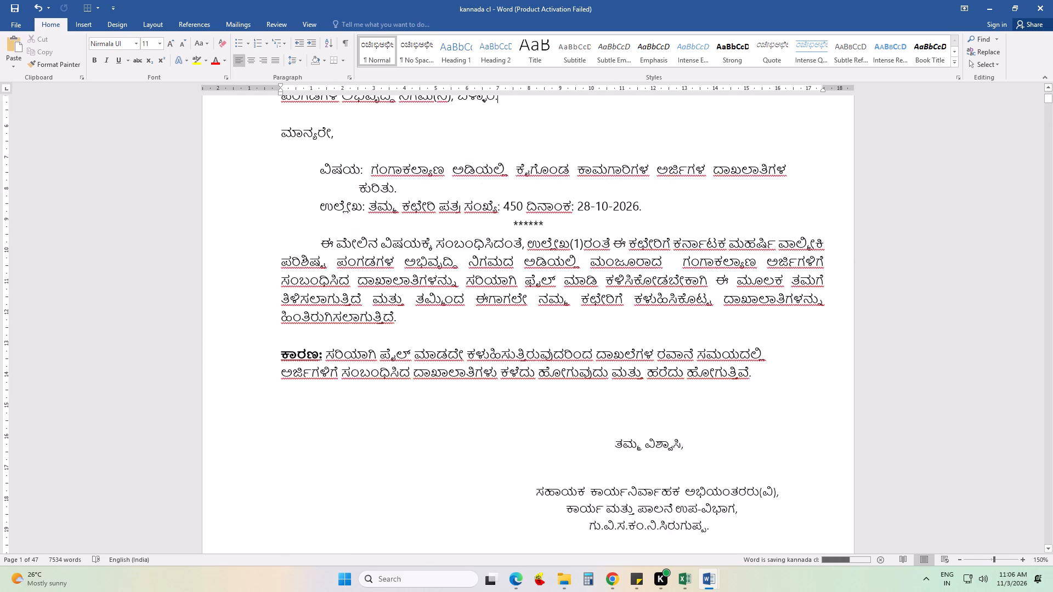
pyautogui.scroll(10, 491, 373)
pyautogui.hotkey('ctrl', 'p')
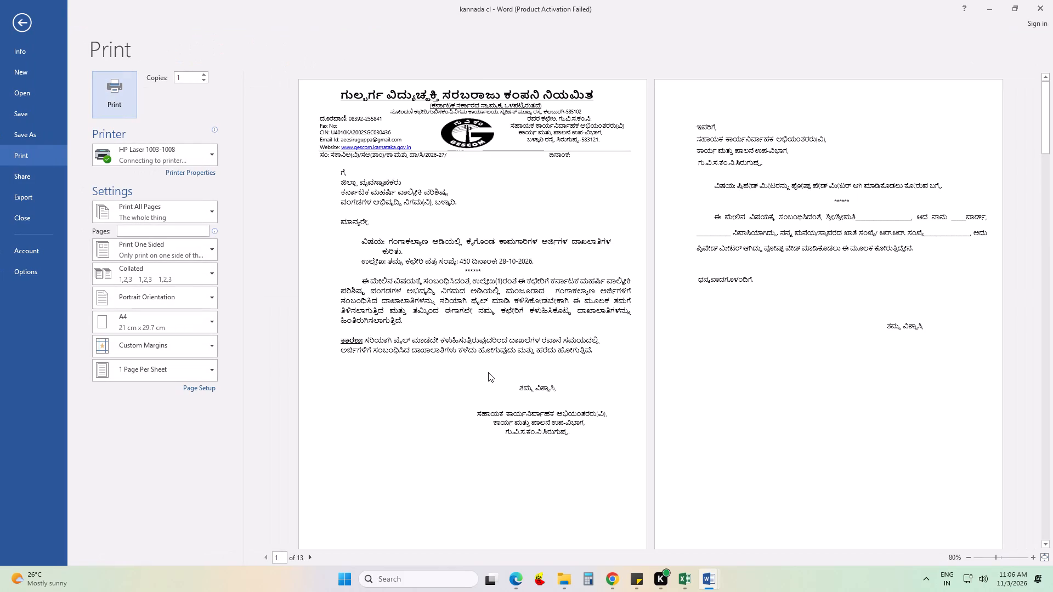
pyautogui.click(158, 227)
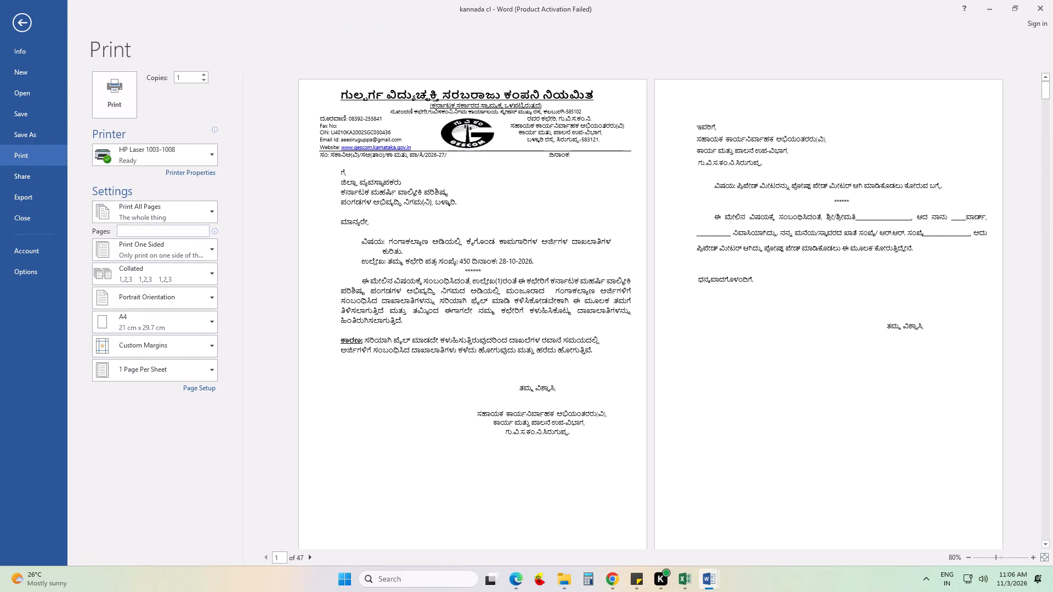
pyautogui.press('1')
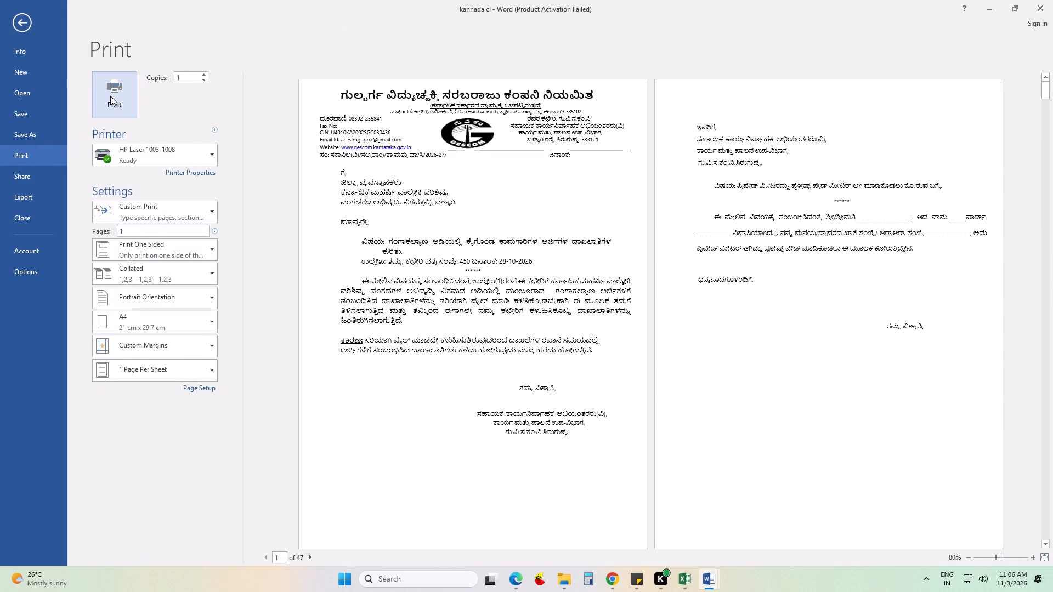
pyautogui.click(110, 96)
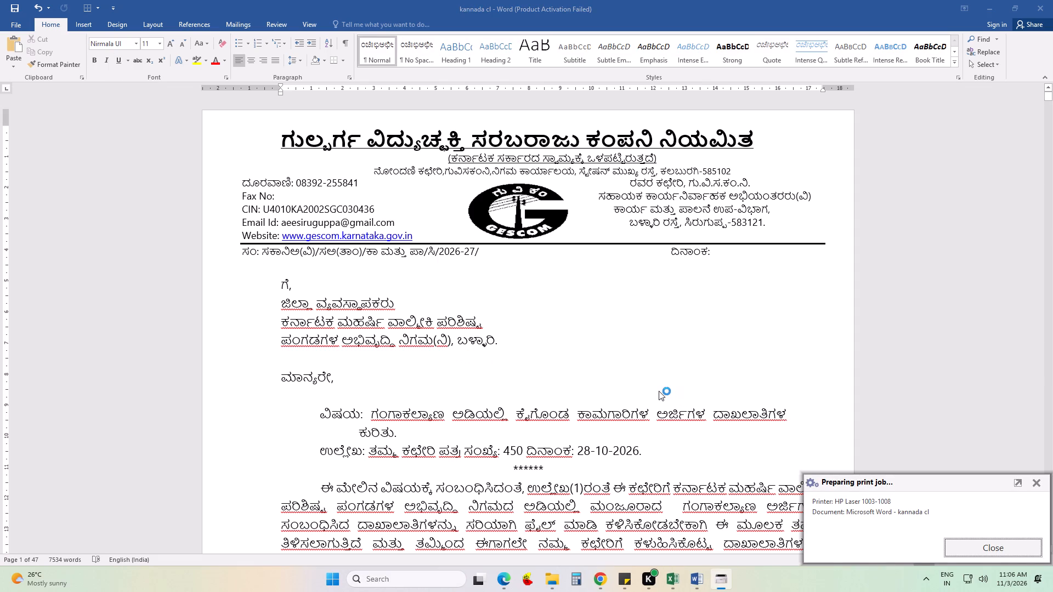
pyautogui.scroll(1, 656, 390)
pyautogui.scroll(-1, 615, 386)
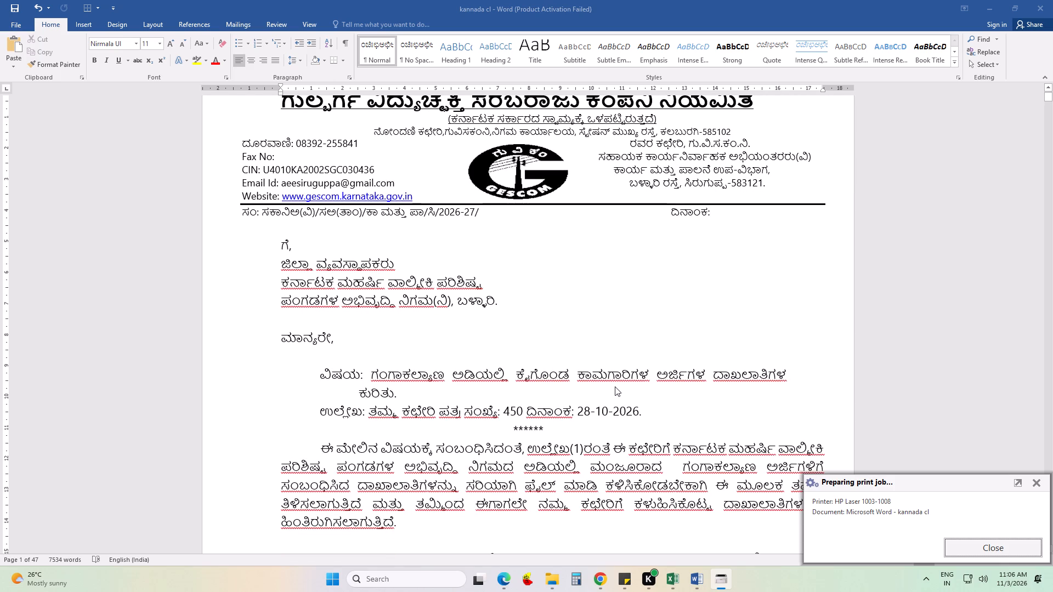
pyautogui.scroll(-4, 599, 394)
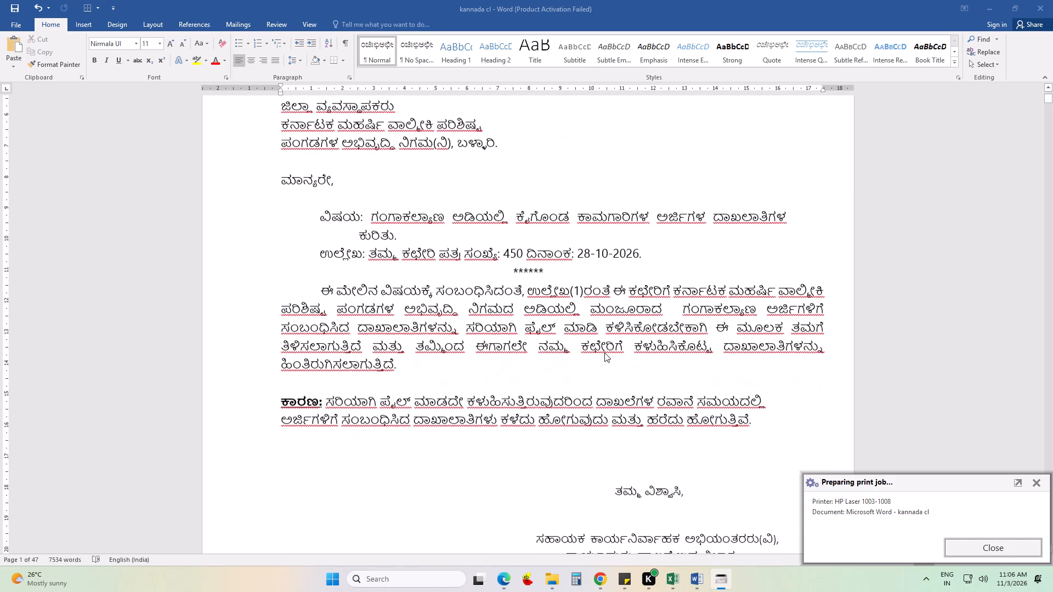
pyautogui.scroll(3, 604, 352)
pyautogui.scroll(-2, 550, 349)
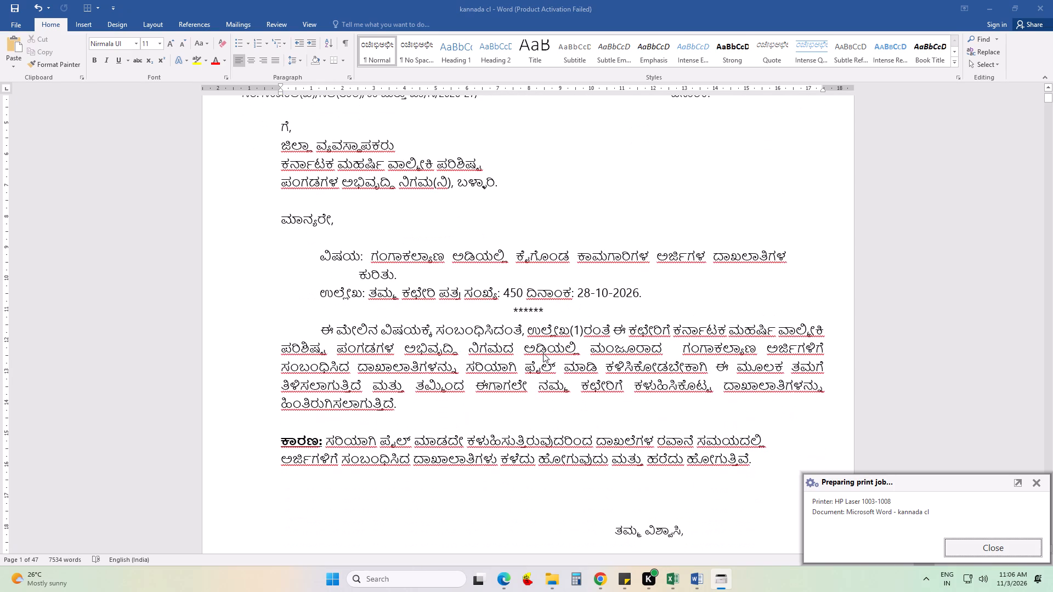